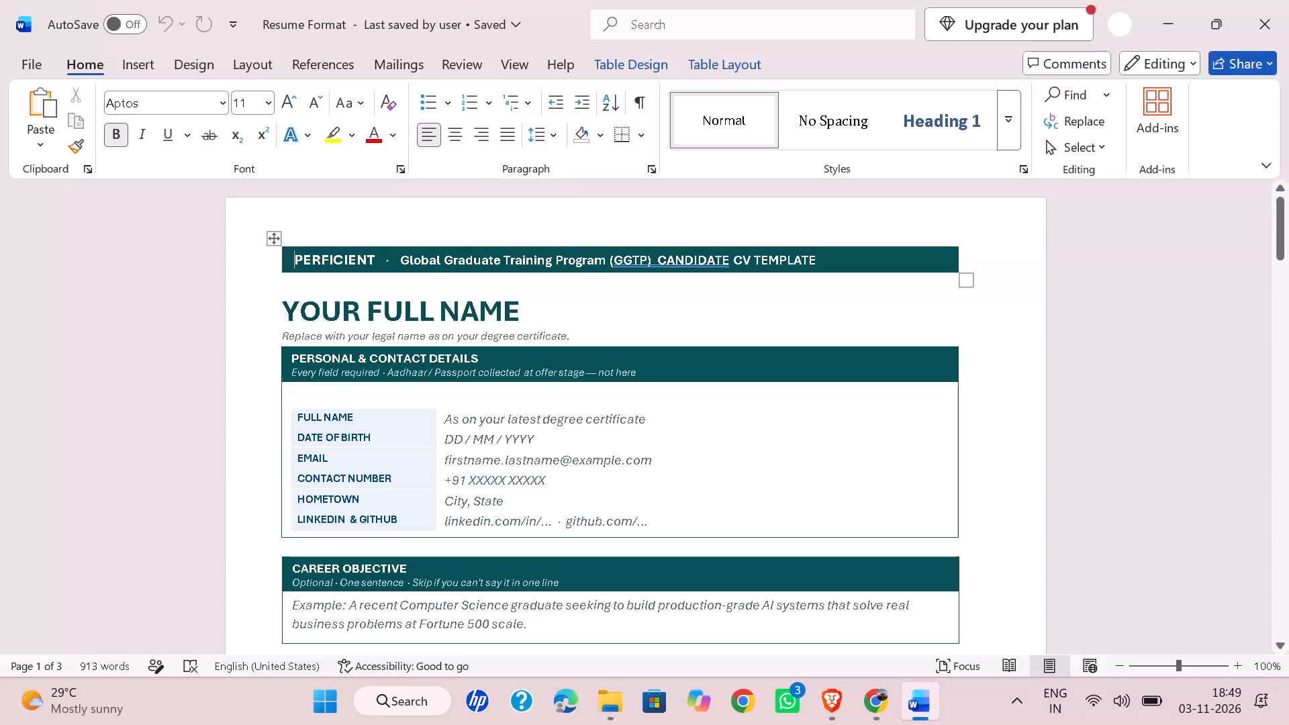
{"action": "left_click", "coordinate": [872, 708]}
{"action": "scroll", "coordinate": [776, 456], "scroll_direction": "down", "scroll_amount": 2}
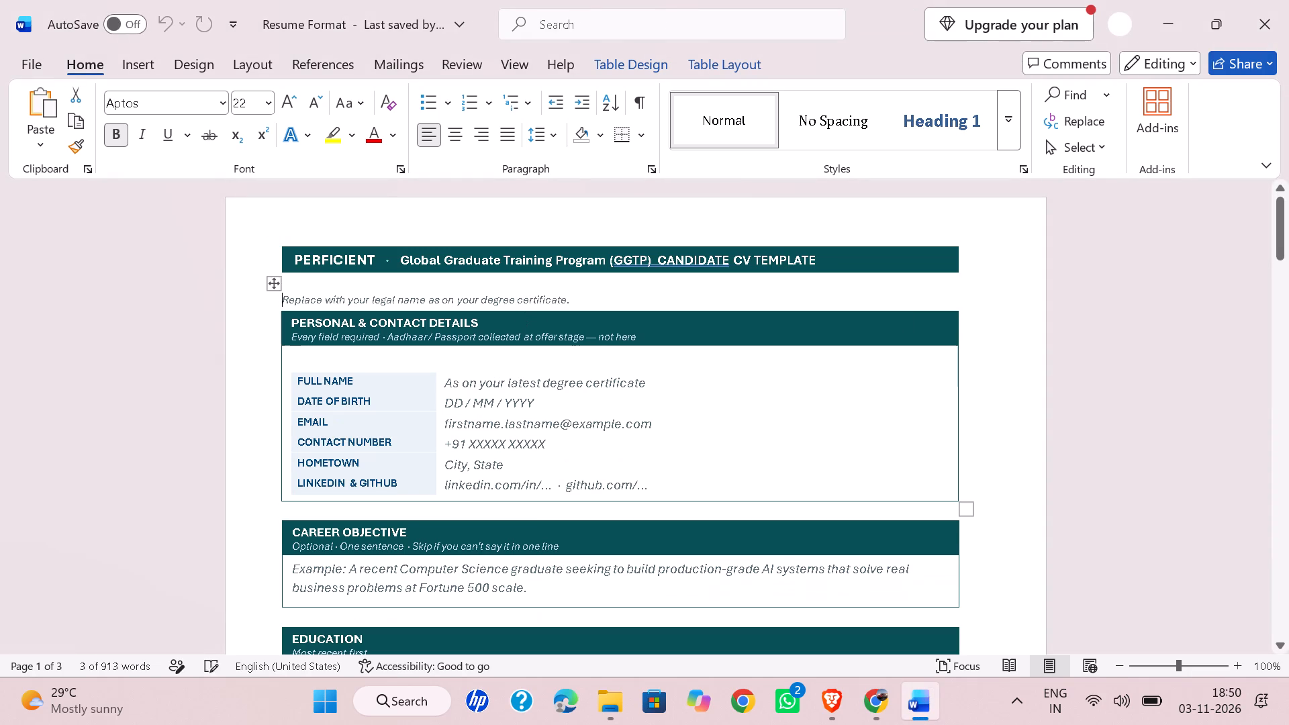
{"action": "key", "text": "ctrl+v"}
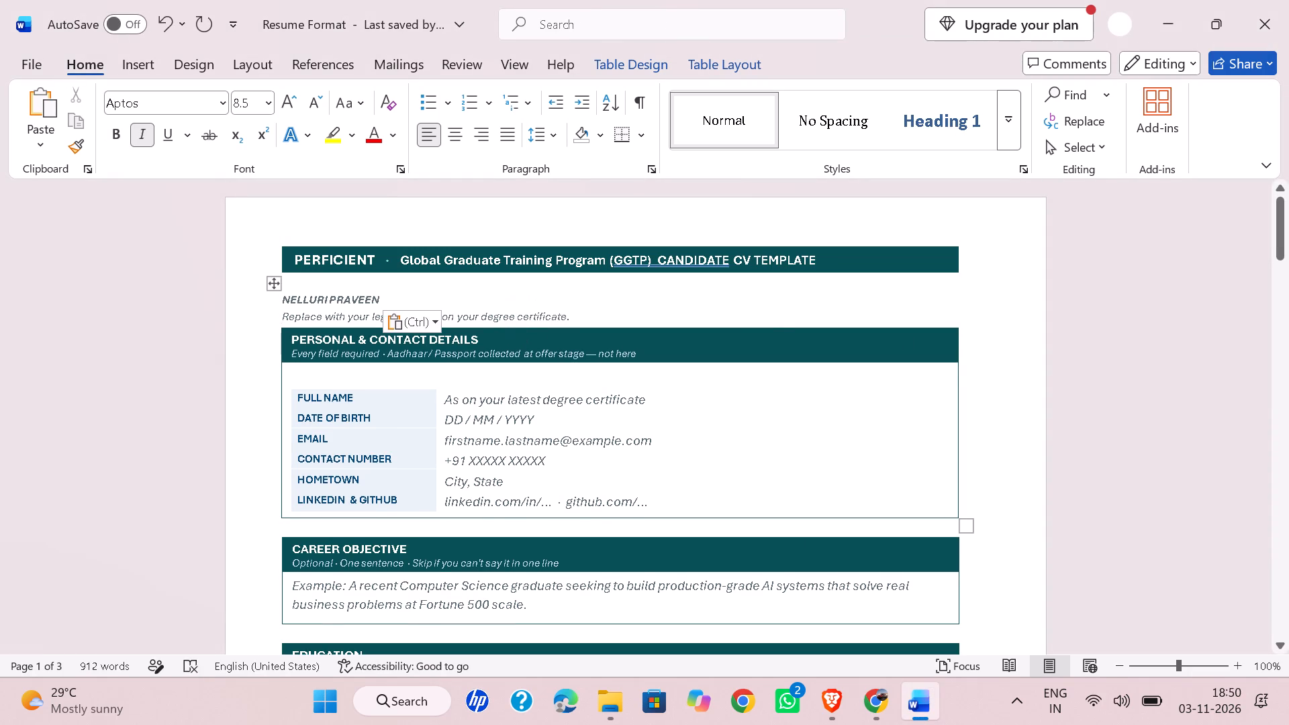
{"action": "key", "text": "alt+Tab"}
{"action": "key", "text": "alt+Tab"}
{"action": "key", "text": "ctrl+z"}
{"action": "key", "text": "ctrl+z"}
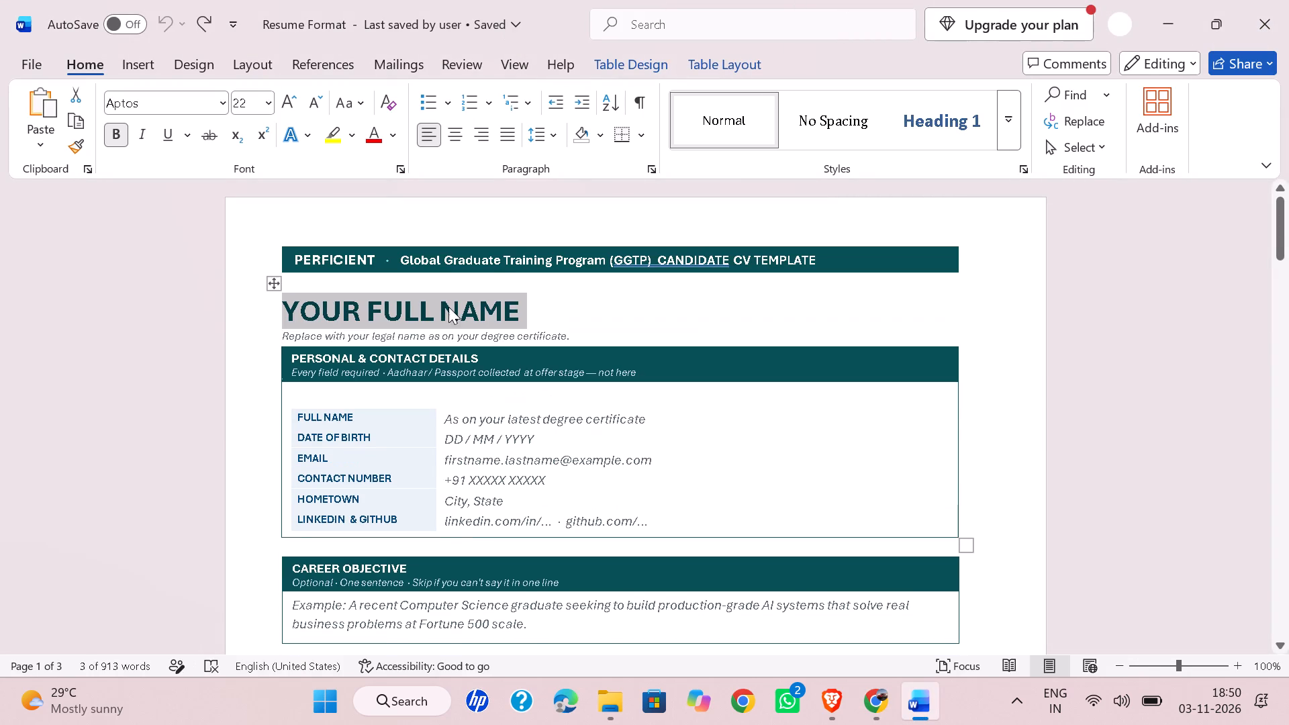
Replace the "YOUR FULL NAME" heading text with the candidate's full name in capitals, keeping the heading's formatting.
{"action": "left_click", "coordinate": [473, 311]}
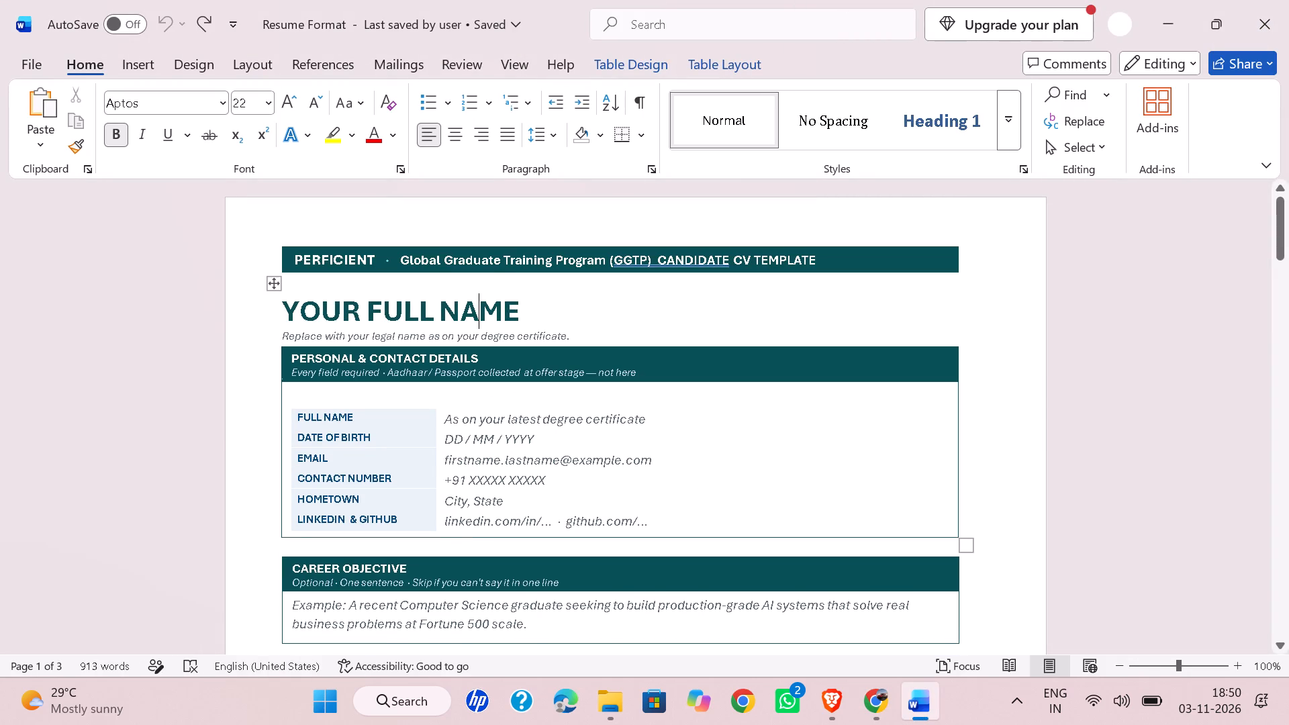
{"action": "left_click", "coordinate": [517, 309]}
{"action": "key", "text": "BackSpace"}
{"action": "key", "text": "BackSpace"}
{"action": "key", "text": "BackSpace"}
{"action": "key", "text": "BackSpace"}
{"action": "key", "text": "BackSpace"}
{"action": "key", "text": "BackSpace"}
{"action": "key", "text": "BackSpace"}
{"action": "key", "text": "BackSpace"}
{"action": "key", "text": "BackSpace"}
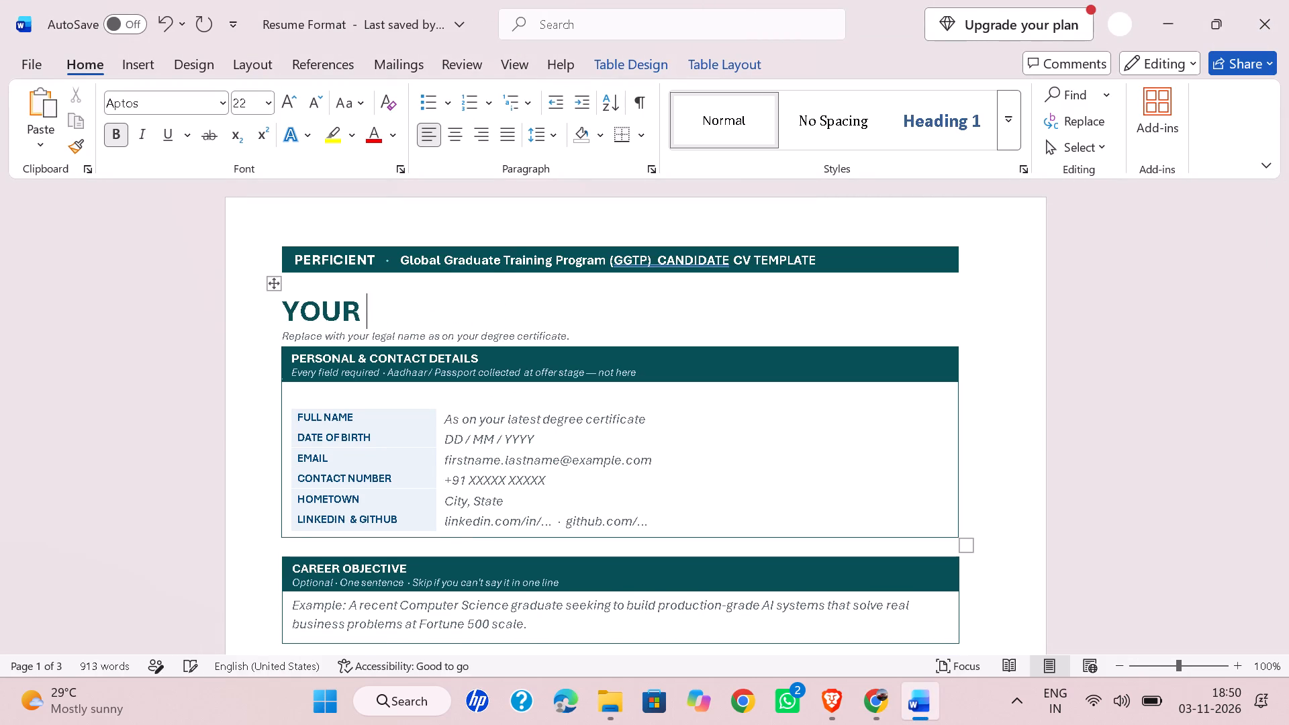
{"action": "key", "text": "BackSpace"}
{"action": "key", "text": "BackSpace"}
{"action": "key", "text": "BackSpace"}
{"action": "key", "text": "BackSpace"}
{"action": "key", "text": "BackSpace"}
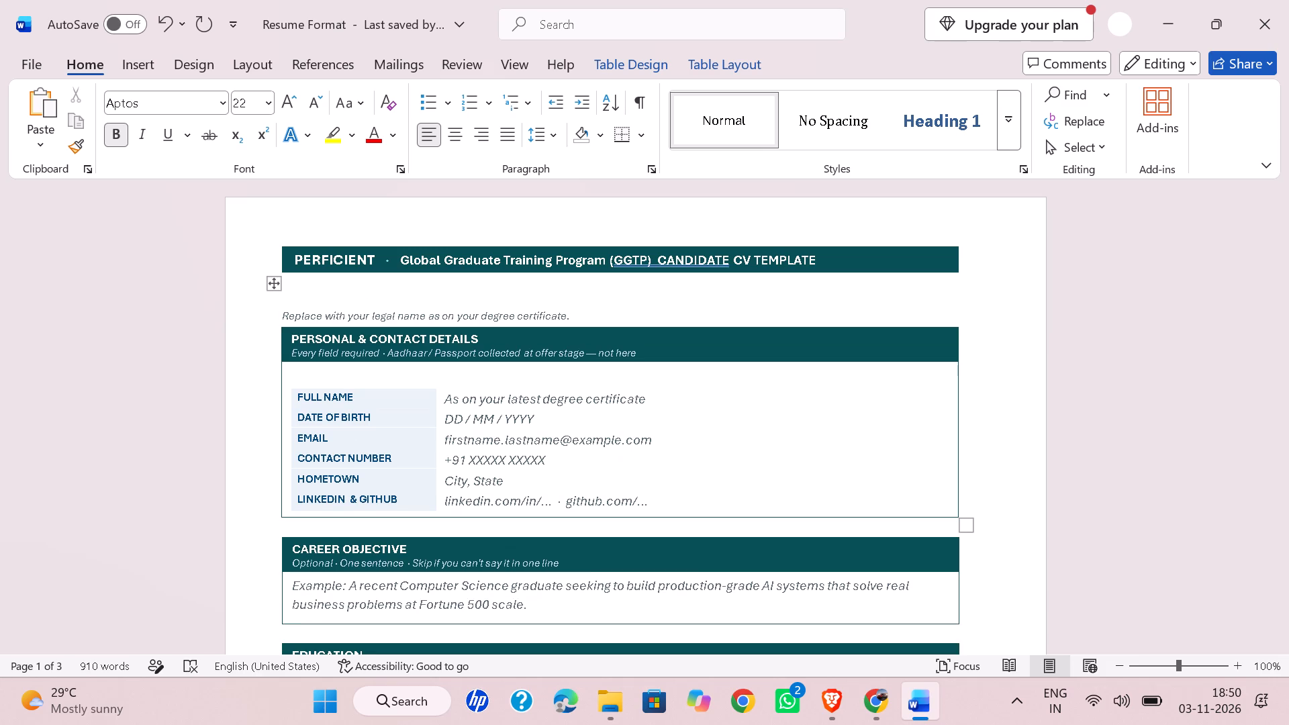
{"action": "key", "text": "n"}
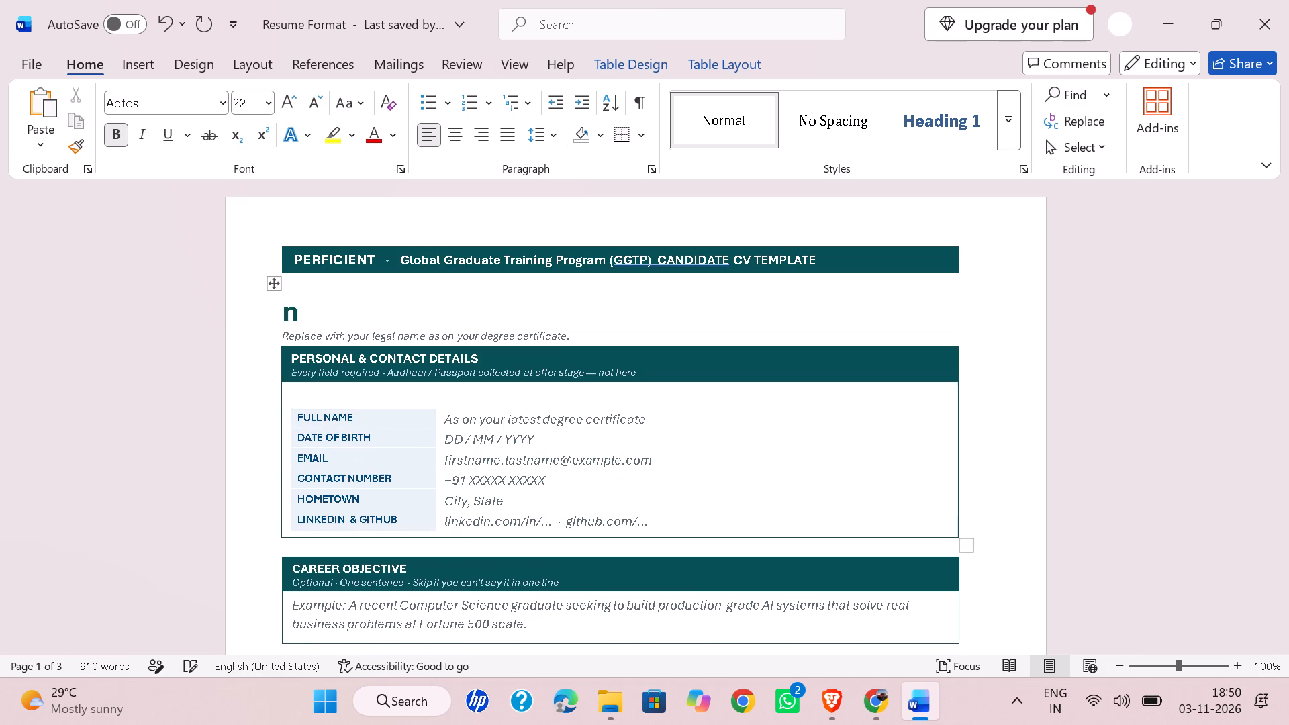
{"action": "key", "text": "BackSpace"}
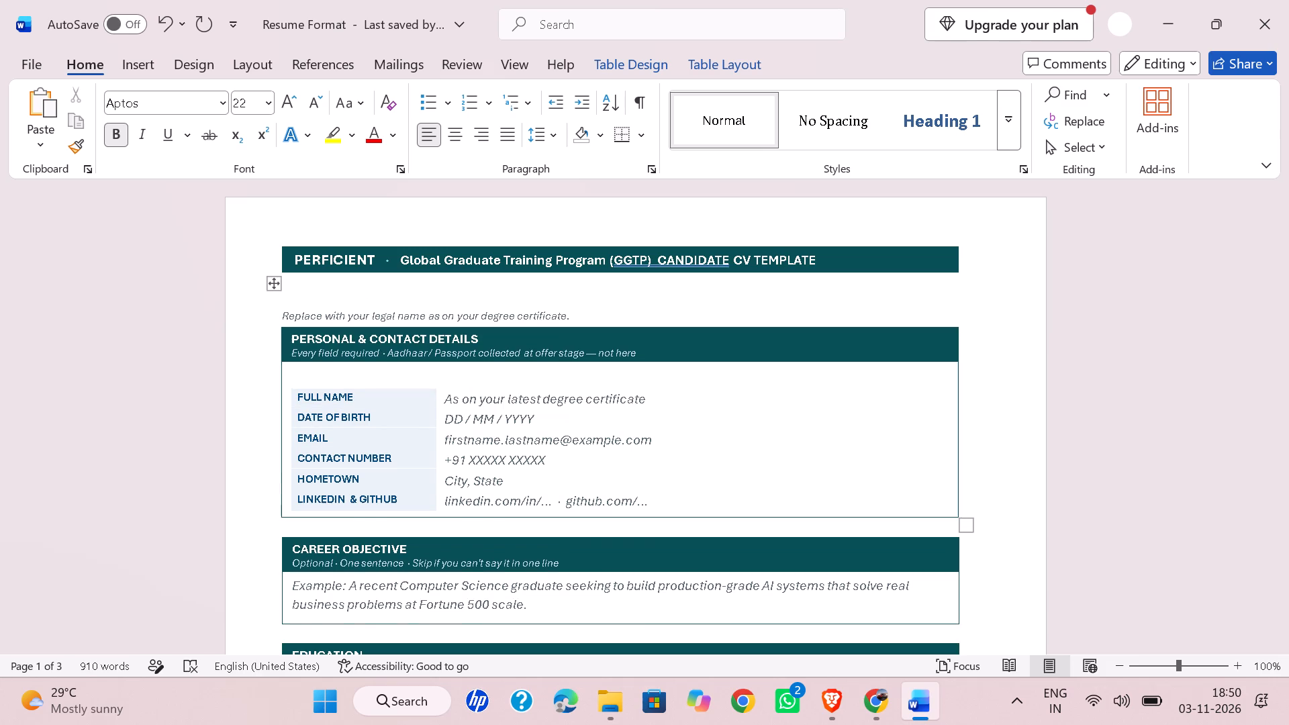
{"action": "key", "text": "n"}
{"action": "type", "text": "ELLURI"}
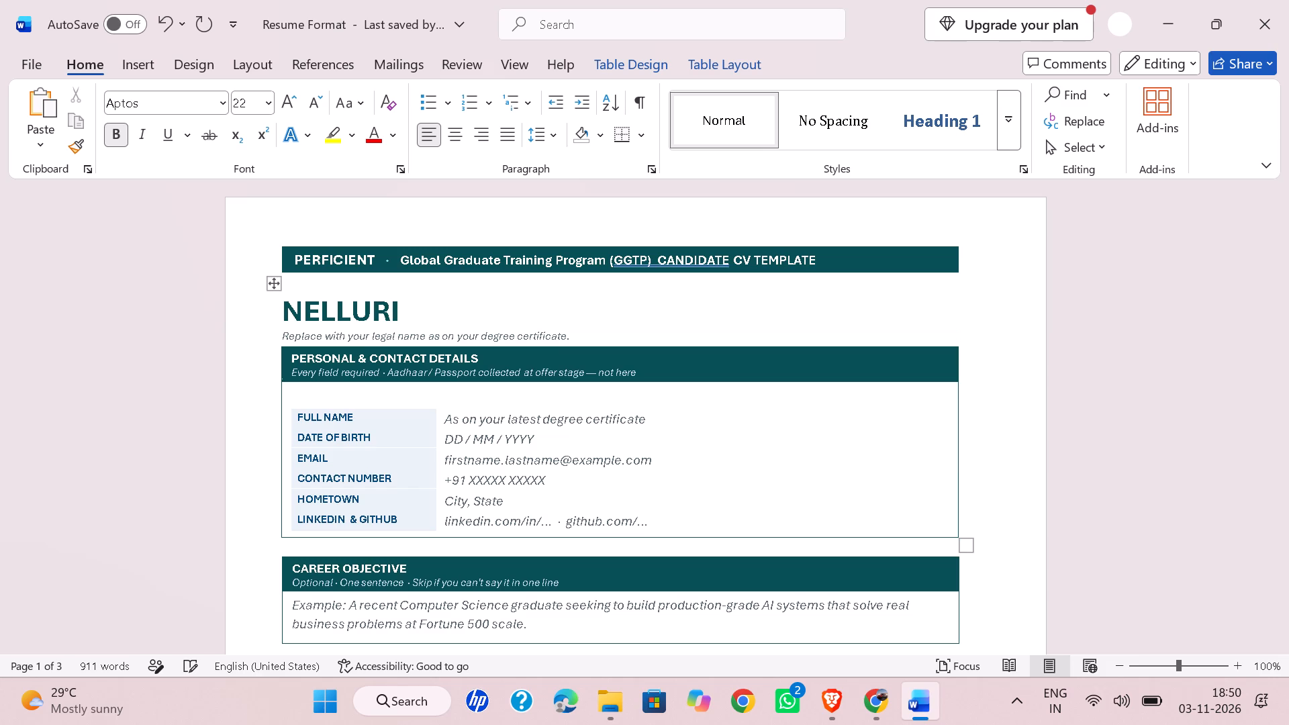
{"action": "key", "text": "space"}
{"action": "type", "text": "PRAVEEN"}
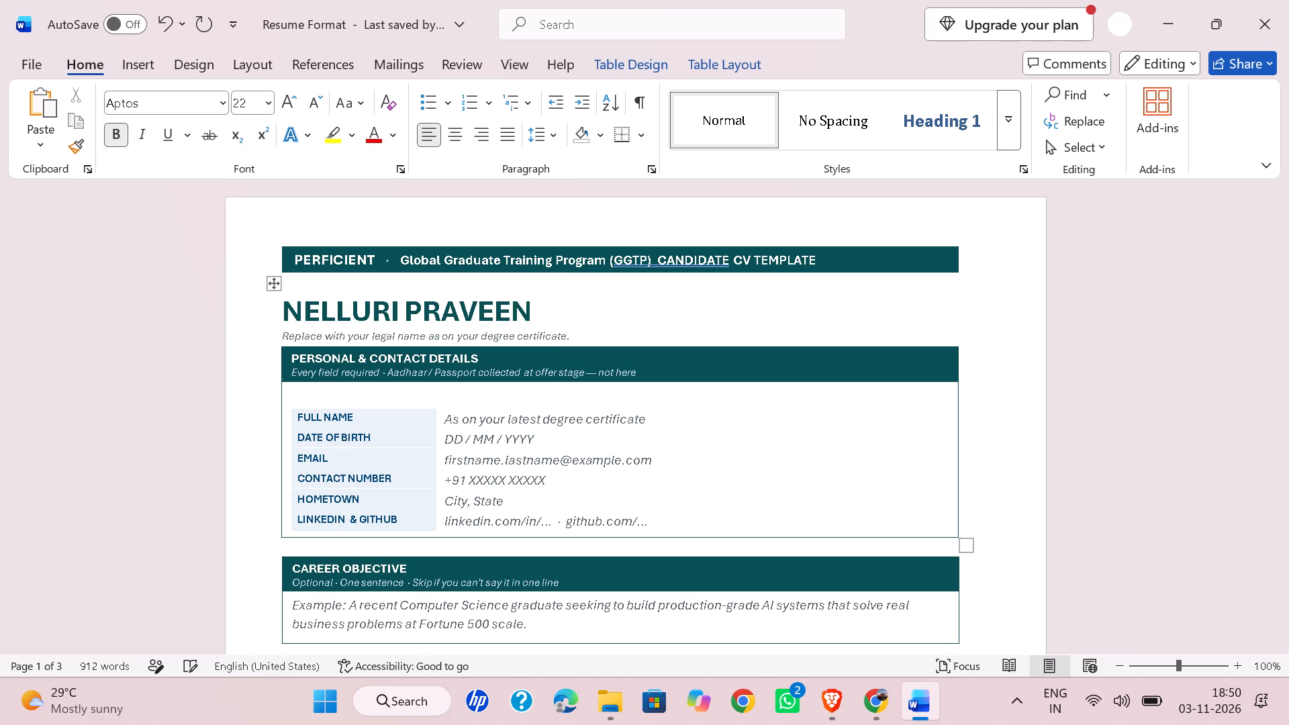
Copy the full name from ChatGPT's contact details in Chrome and replace the FULL NAME placeholder in Word with it, without an extra line.
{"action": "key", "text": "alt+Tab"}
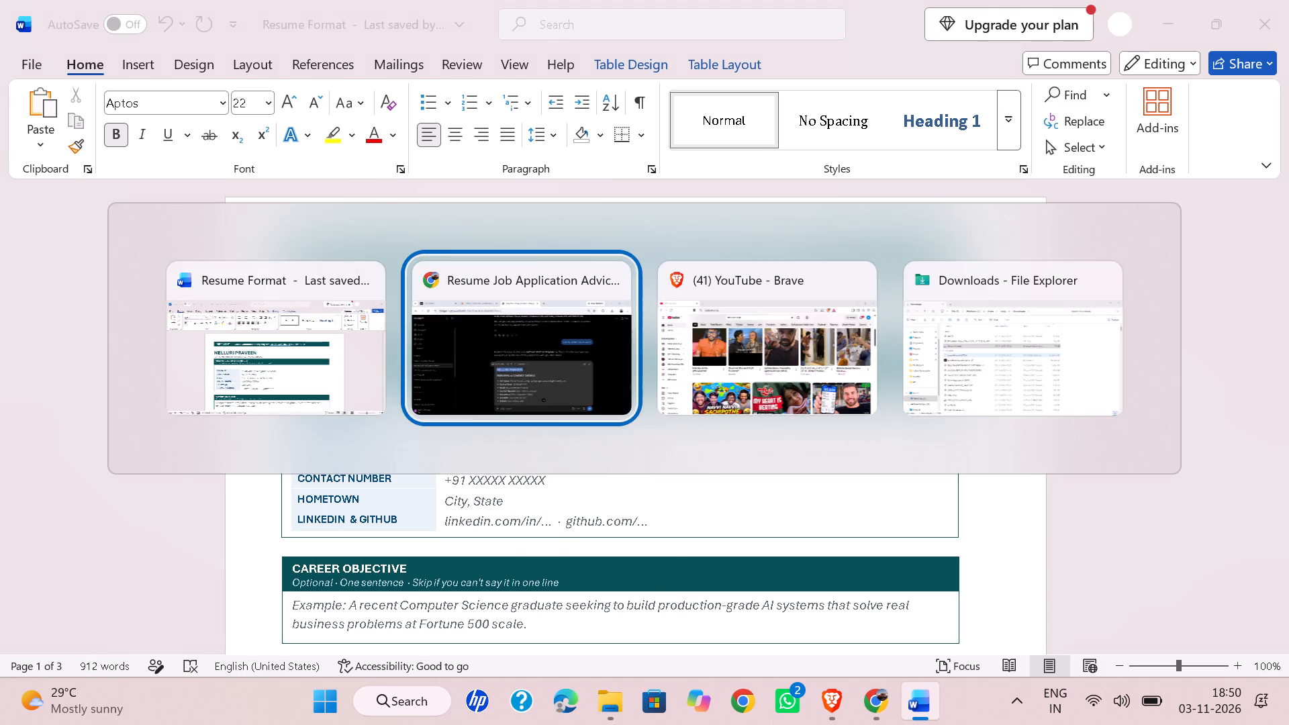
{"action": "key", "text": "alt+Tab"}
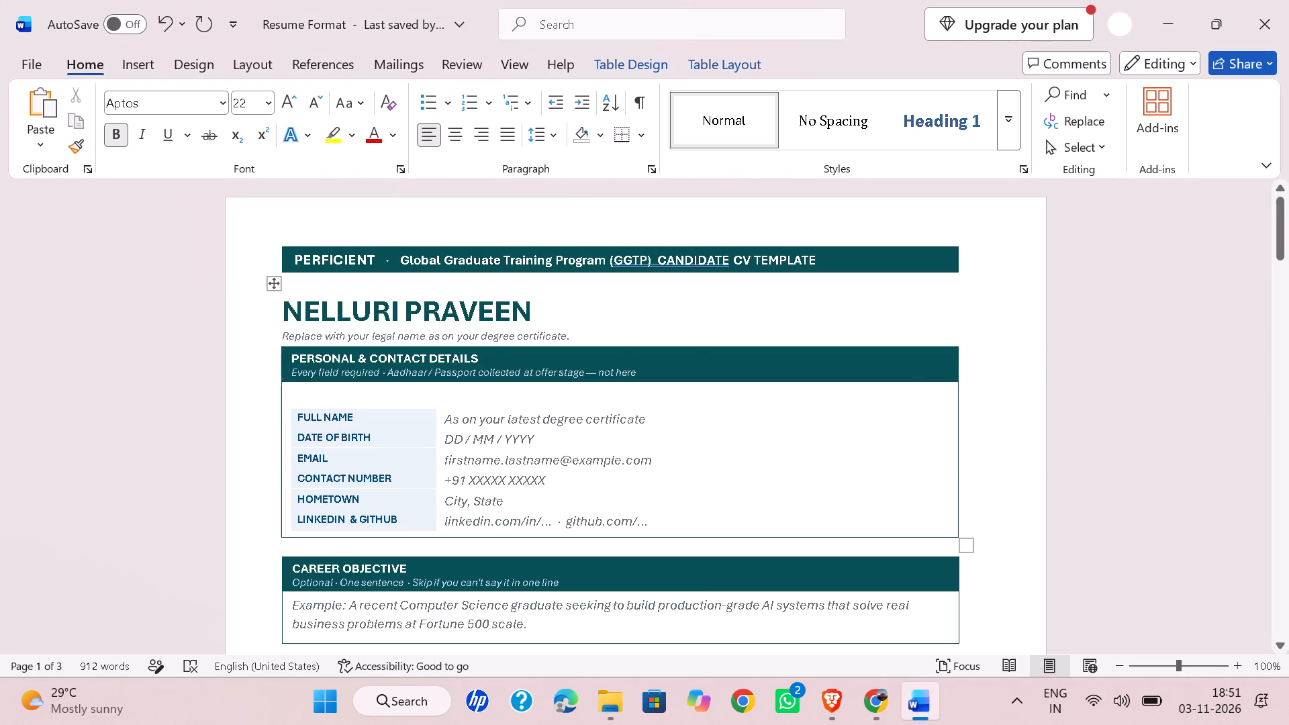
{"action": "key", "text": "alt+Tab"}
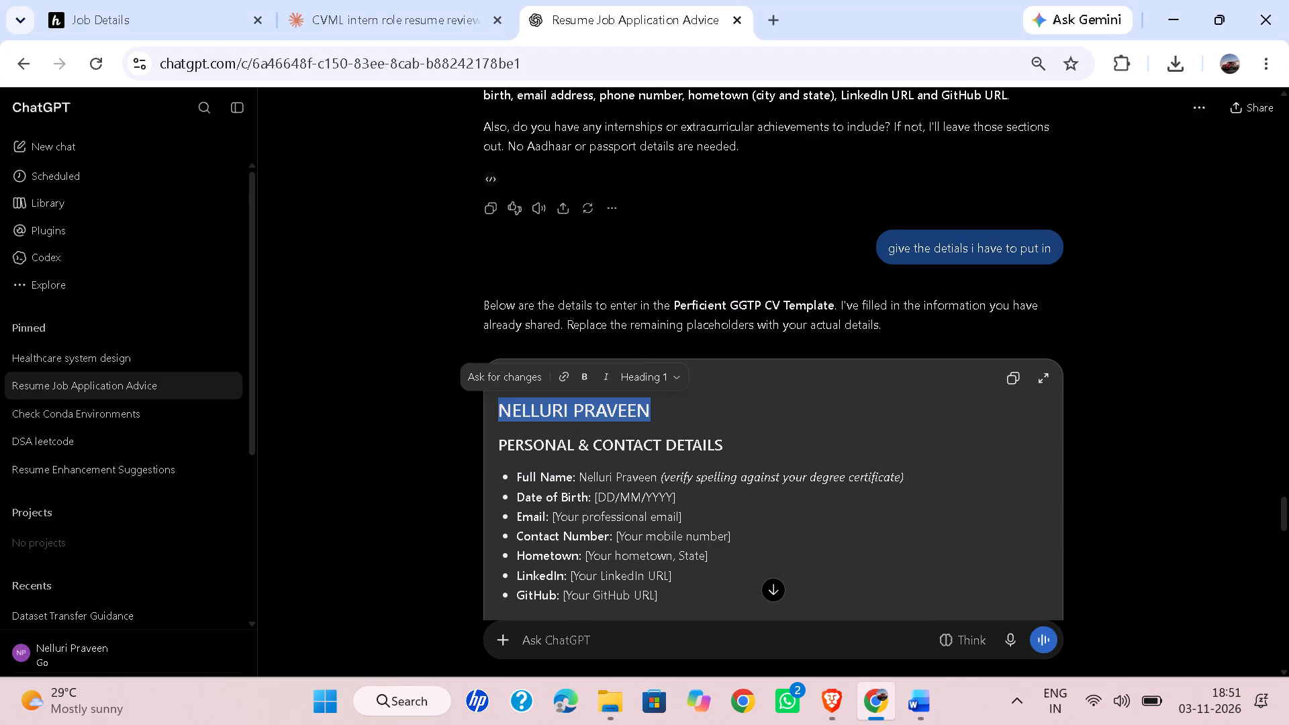
{"action": "triple_click", "coordinate": [592, 478]}
{"action": "left_click", "coordinate": [592, 478]}
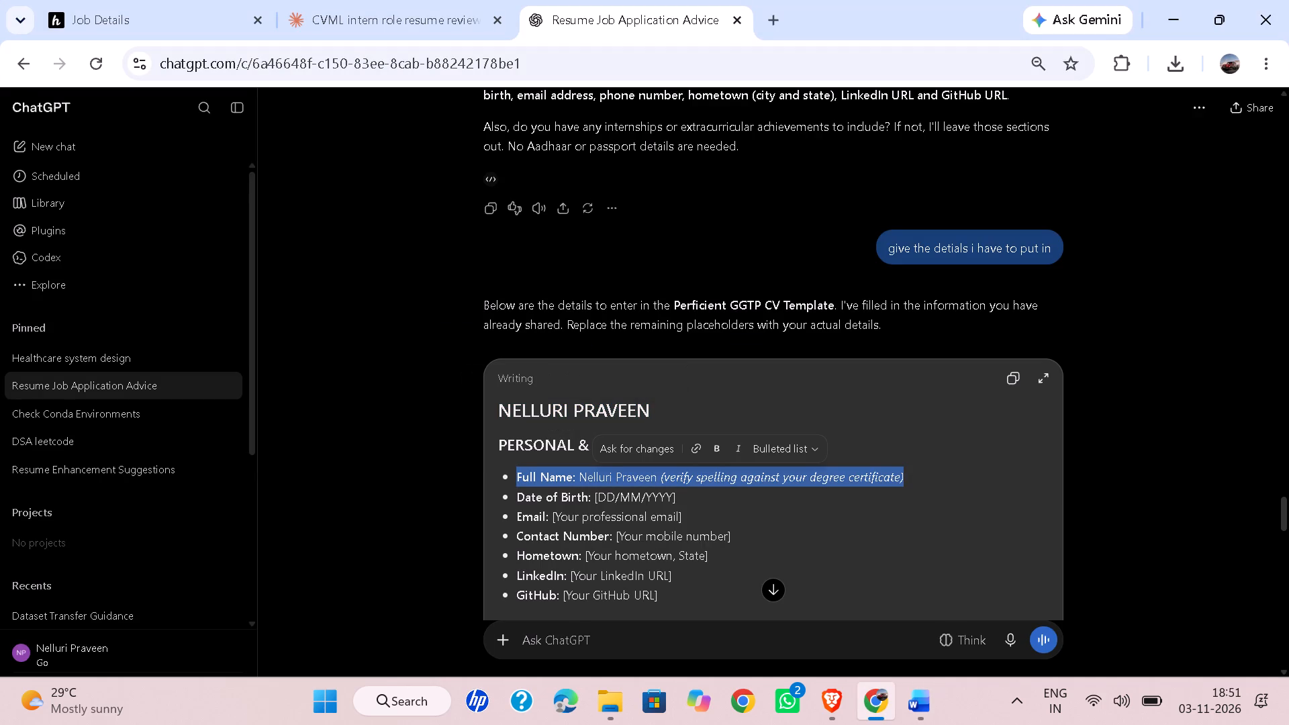
{"action": "left_click_drag", "start_coordinate": [580, 473], "coordinate": [650, 475]}
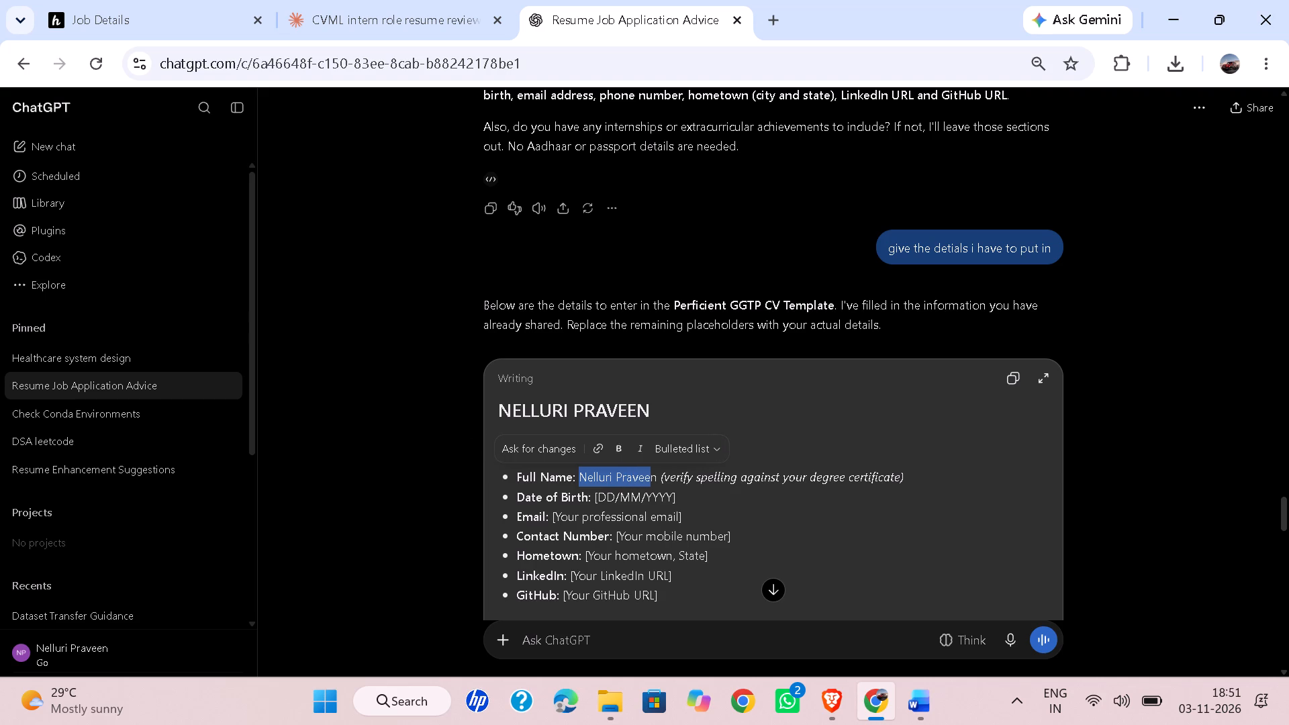
{"action": "left_click_drag", "start_coordinate": [650, 475], "coordinate": [656, 475]}
{"action": "key", "text": "ctrl+c"}
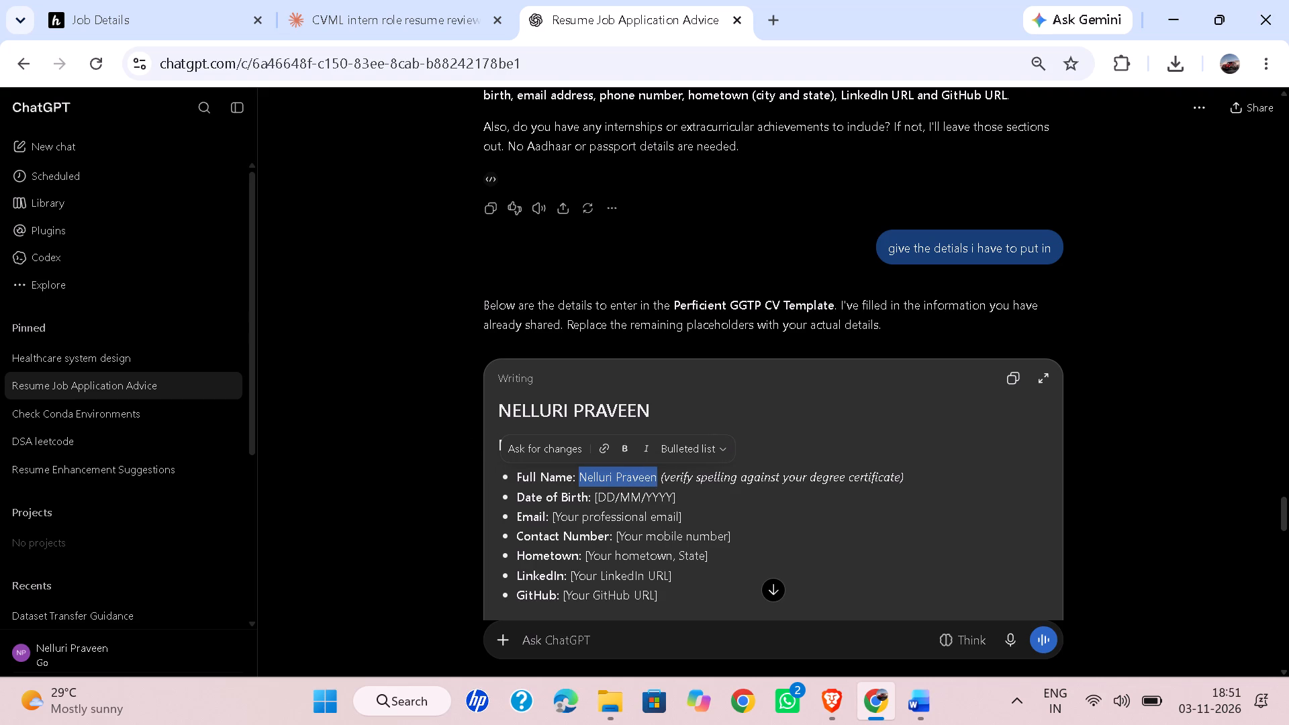
{"action": "key", "text": "alt+Tab"}
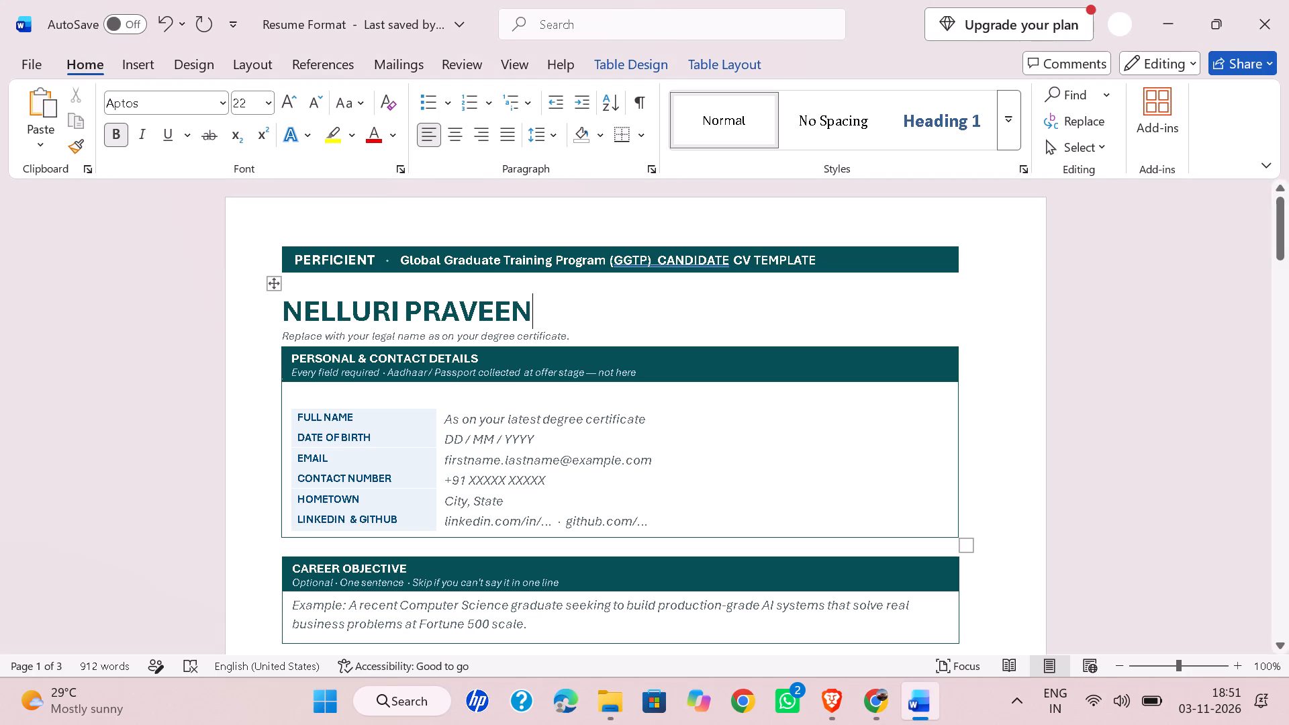
{"action": "left_click", "coordinate": [648, 417]}
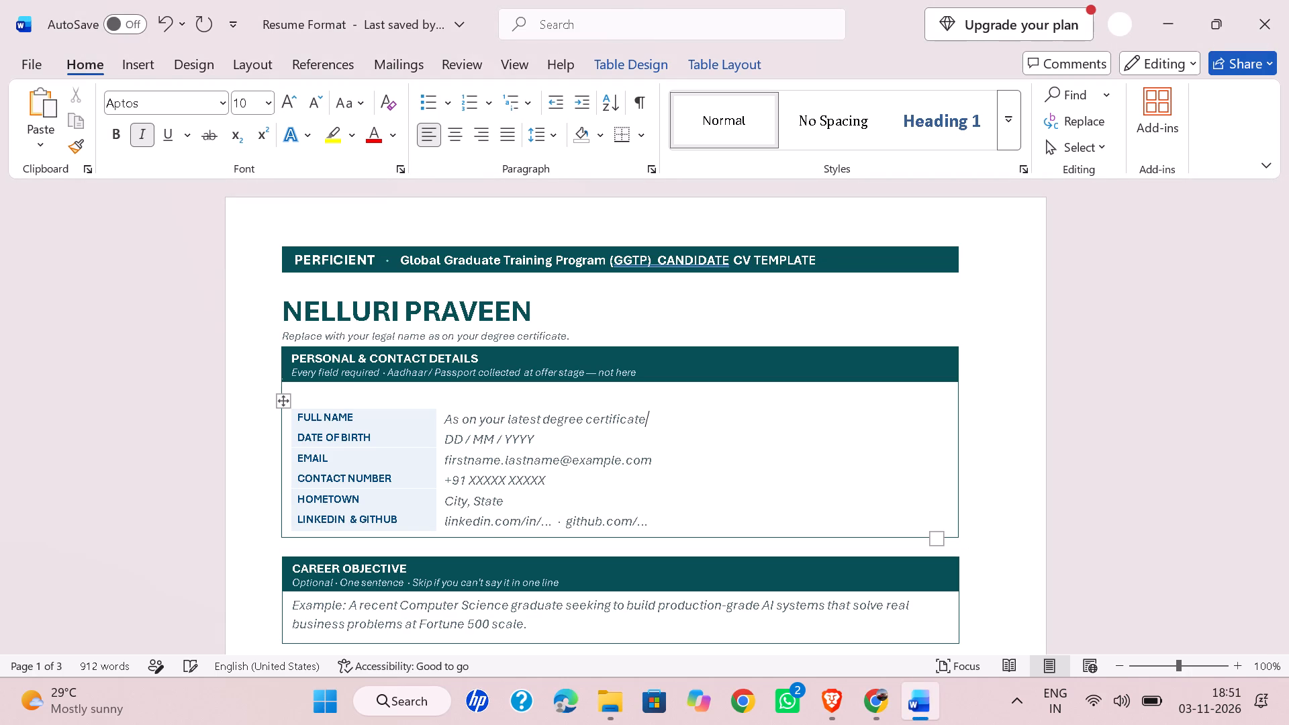
{"action": "key", "text": "BackSpace"}
{"action": "key", "text": "BackSpace"}
{"action": "key", "text": "BackSpace"}
{"action": "key", "text": "BackSpace"}
{"action": "key", "text": "BackSpace"}
{"action": "key", "text": "BackSpace"}
{"action": "key", "text": "BackSpace"}
{"action": "key", "text": "BackSpace"}
{"action": "key", "text": "BackSpace"}
{"action": "key", "text": "BackSpace"}
{"action": "key", "text": "BackSpace"}
{"action": "key", "text": "BackSpace"}
{"action": "key", "text": "BackSpace"}
{"action": "key", "text": "BackSpace"}
{"action": "key", "text": "BackSpace"}
{"action": "key", "text": "BackSpace"}
{"action": "key", "text": "BackSpace"}
{"action": "key", "text": "BackSpace"}
{"action": "key", "text": "BackSpace"}
{"action": "key", "text": "BackSpace"}
{"action": "key", "text": "BackSpace"}
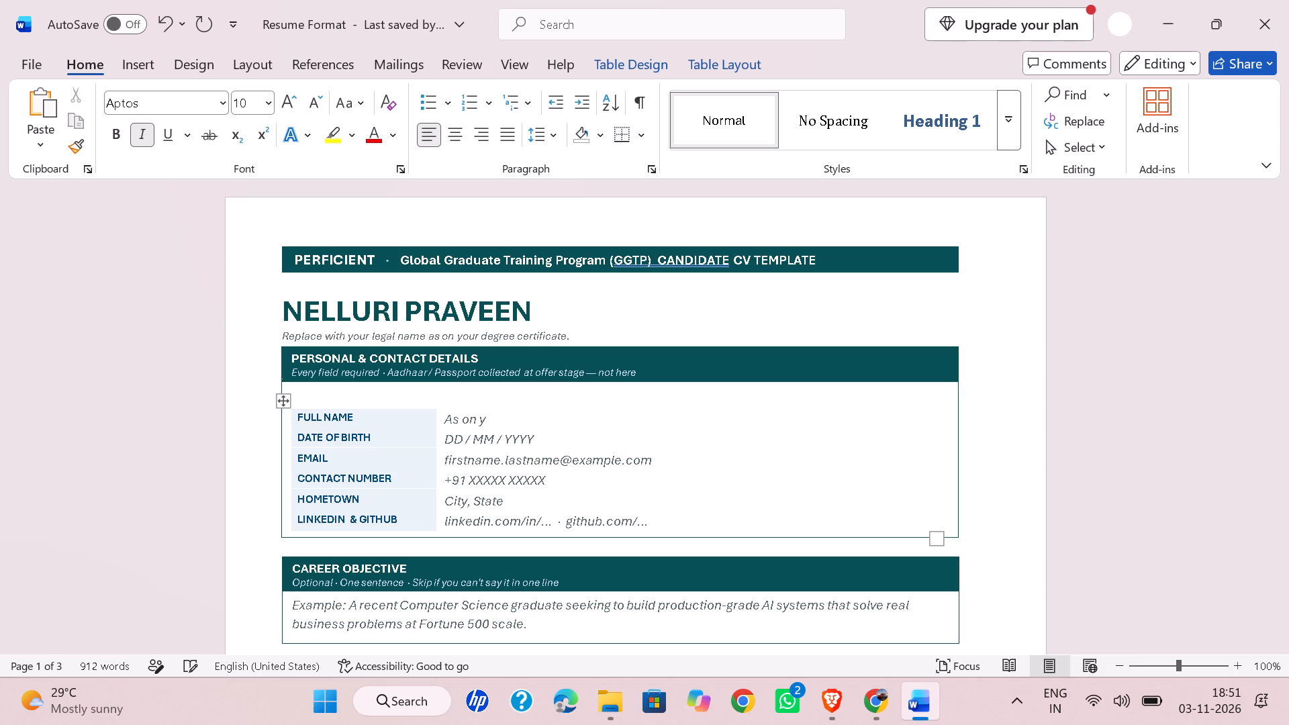
{"action": "key", "text": "BackSpace"}
{"action": "key", "text": "BackSpace"}
{"action": "key", "text": "BackSpace"}
{"action": "key", "text": "BackSpace"}
{"action": "key", "text": "BackSpace"}
{"action": "key", "text": "BackSpace"}
{"action": "key", "text": "BackSpace"}
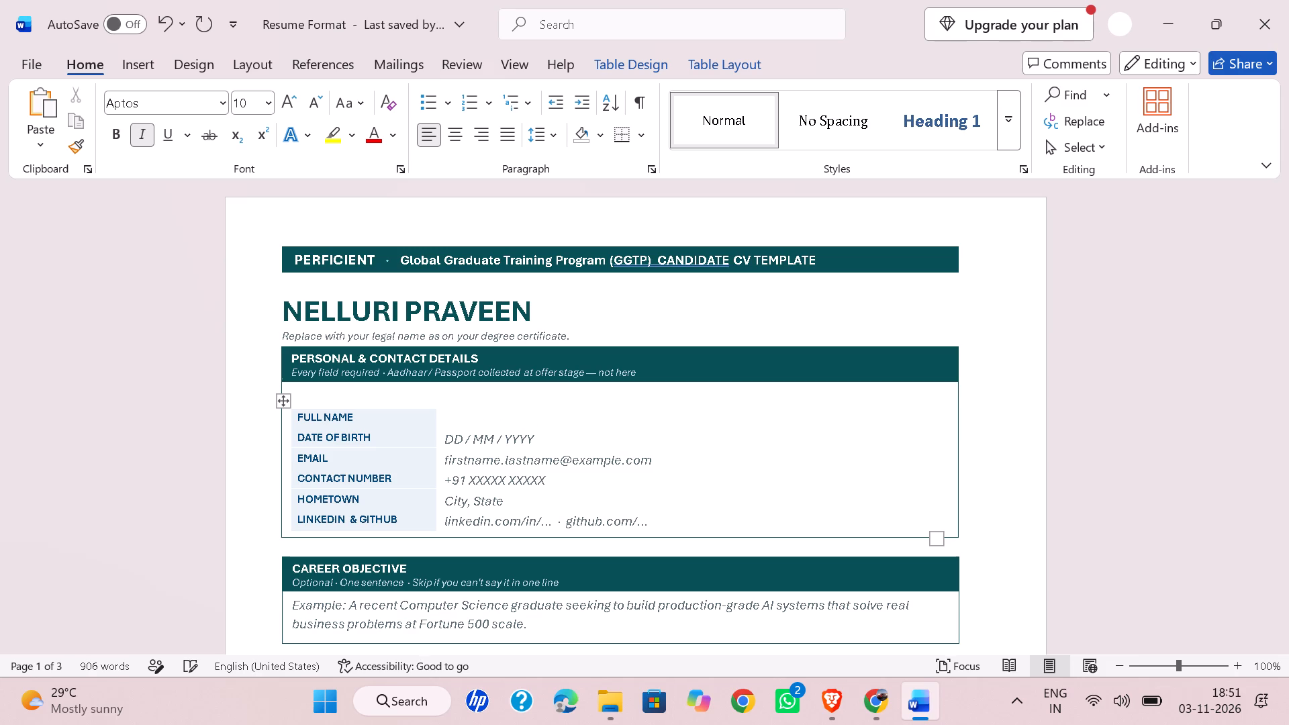
{"action": "key", "text": "ctrl+c"}
{"action": "key", "text": "ctrl+v"}
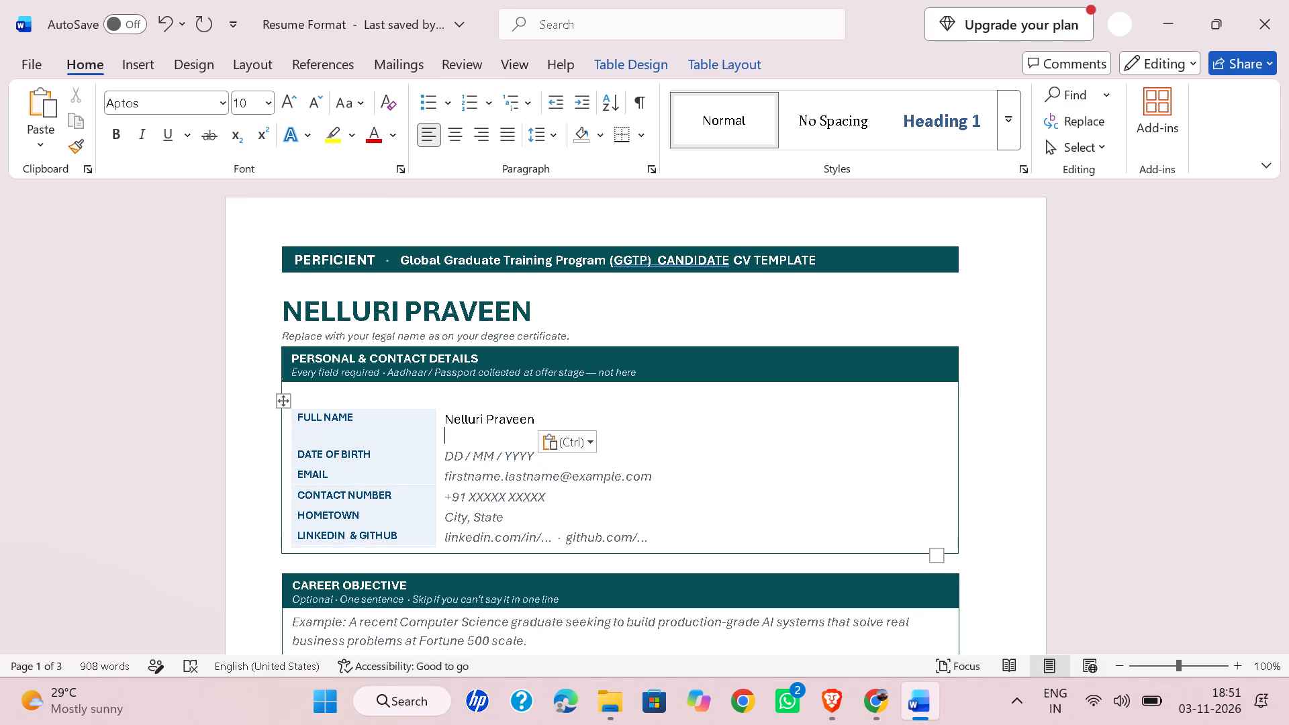
{"action": "key", "text": "BackSpace"}
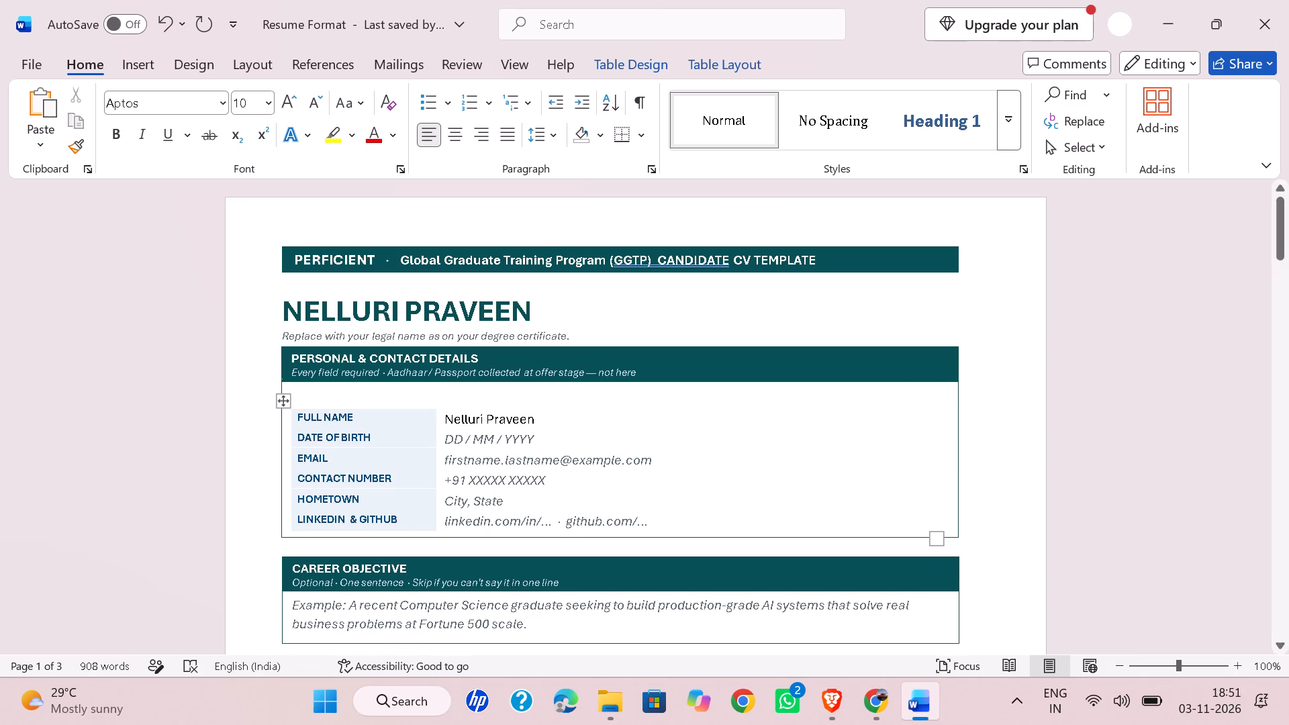
Replace the DATE OF BIRTH placeholder in the Personal & Contact Details table with the candidate's date of birth.
{"action": "left_click", "coordinate": [546, 436]}
{"action": "key", "text": "BackSpace"}
{"action": "key", "text": "BackSpace"}
{"action": "key", "text": "BackSpace"}
{"action": "key", "text": "BackSpace"}
{"action": "key", "text": "BackSpace"}
{"action": "key", "text": "BackSpace"}
{"action": "key", "text": "BackSpace"}
{"action": "key", "text": "BackSpace"}
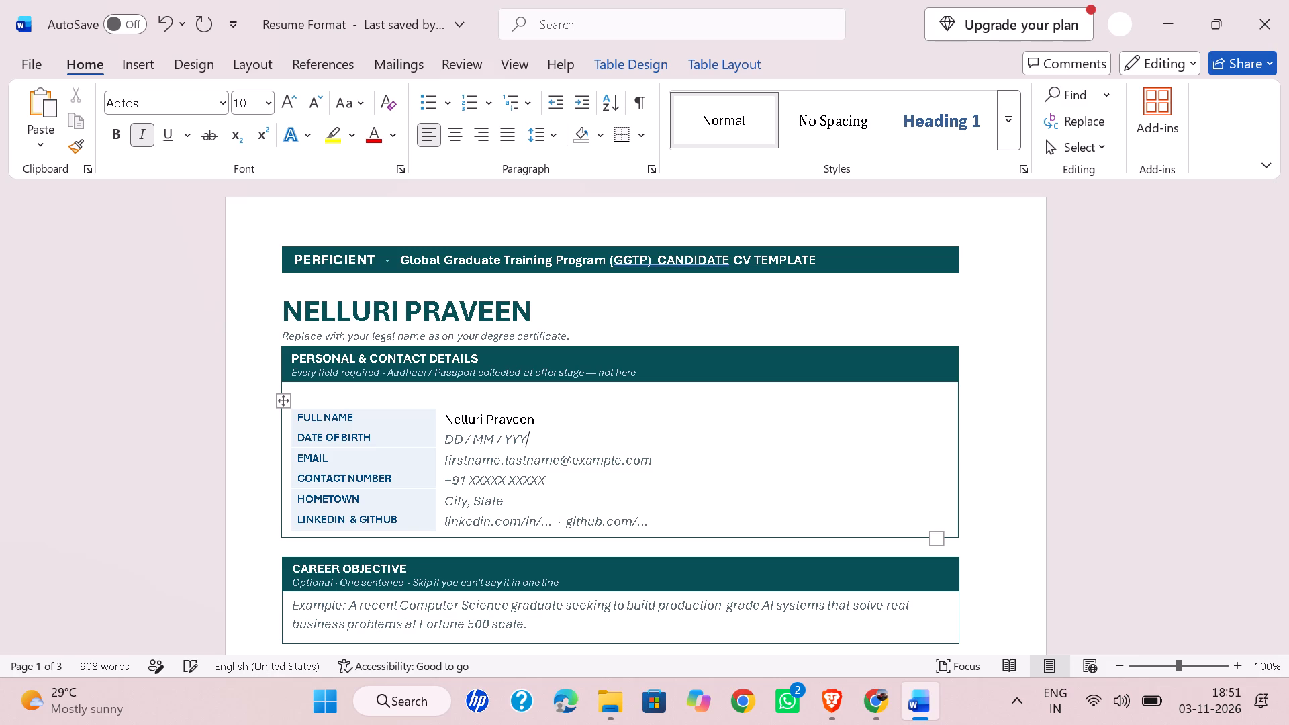
{"action": "key", "text": "BackSpace"}
{"action": "key", "text": "BackSpace"}
{"action": "key", "text": "BackSpace"}
{"action": "key", "text": "BackSpace"}
{"action": "key", "text": "BackSpace"}
{"action": "key", "text": "BackSpace"}
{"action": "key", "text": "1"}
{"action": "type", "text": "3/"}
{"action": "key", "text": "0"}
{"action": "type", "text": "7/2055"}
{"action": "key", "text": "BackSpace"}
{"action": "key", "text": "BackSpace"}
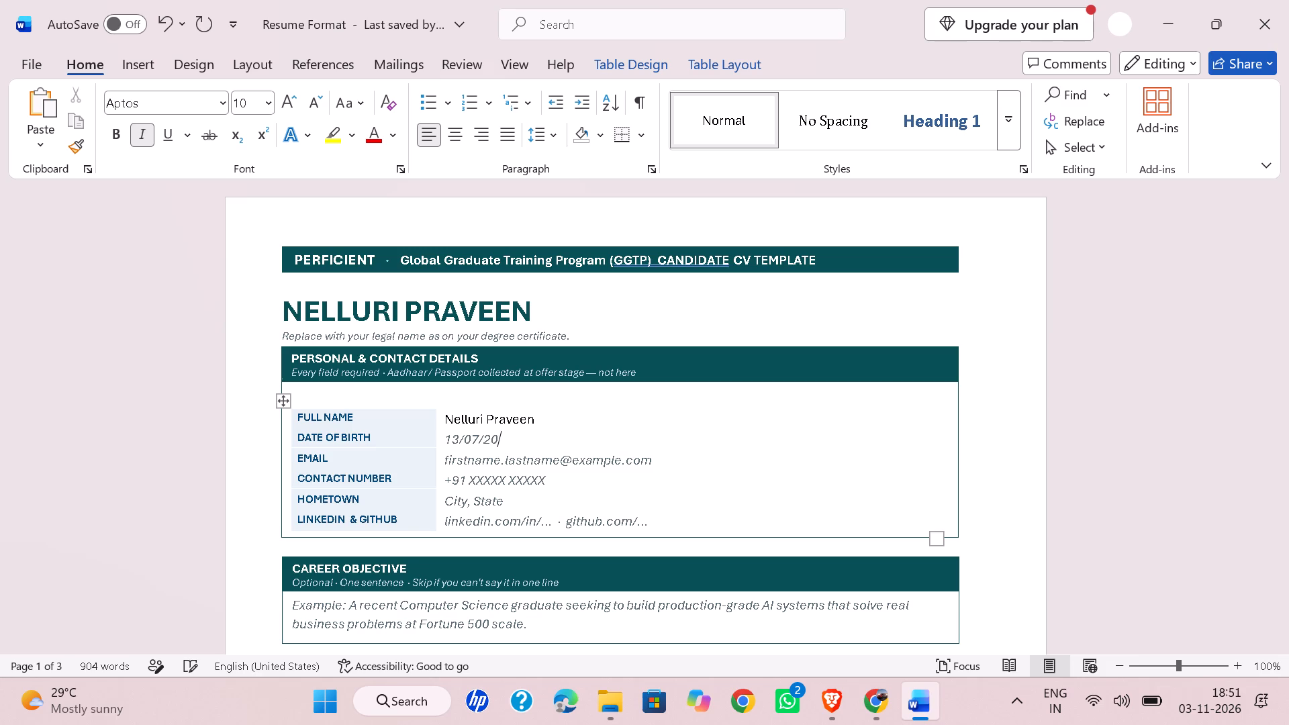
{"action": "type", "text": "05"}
{"action": "scroll", "coordinate": [546, 436], "scroll_direction": "down", "scroll_amount": 1}
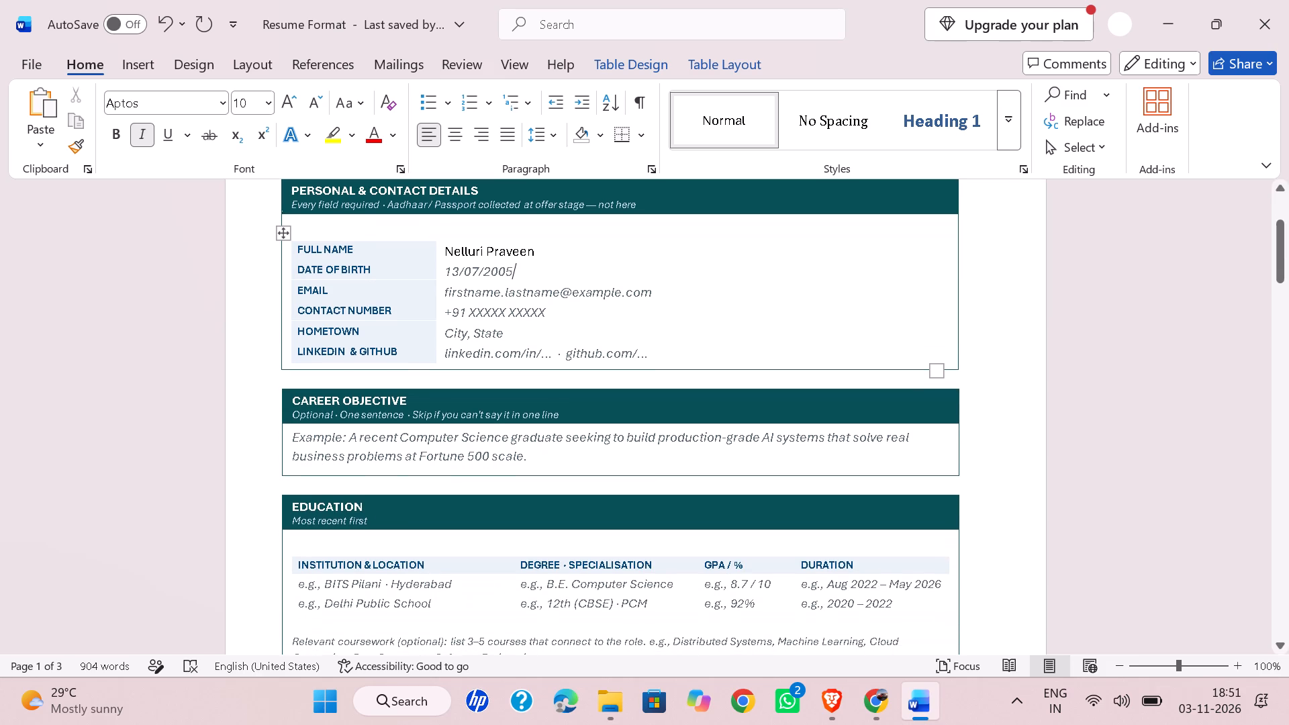
{"action": "left_click", "coordinate": [657, 296]}
{"action": "key", "text": "BackSpace"}
{"action": "key", "text": "BackSpace"}
{"action": "key", "text": "BackSpace"}
{"action": "key", "text": "BackSpace"}
{"action": "key", "text": "BackSpace"}
{"action": "key", "text": "BackSpace"}
{"action": "key", "text": "BackSpace"}
{"action": "key", "text": "BackSpace"}
{"action": "key", "text": "BackSpace"}
{"action": "key", "text": "BackSpace"}
{"action": "key", "text": "BackSpace"}
{"action": "key", "text": "BackSpace"}
{"action": "key", "text": "BackSpace"}
{"action": "key", "text": "BackSpace"}
{"action": "key", "text": "BackSpace"}
{"action": "key", "text": "BackSpace"}
{"action": "key", "text": "BackSpace"}
{"action": "key", "text": "BackSpace"}
{"action": "key", "text": "BackSpace"}
{"action": "key", "text": "BackSpace"}
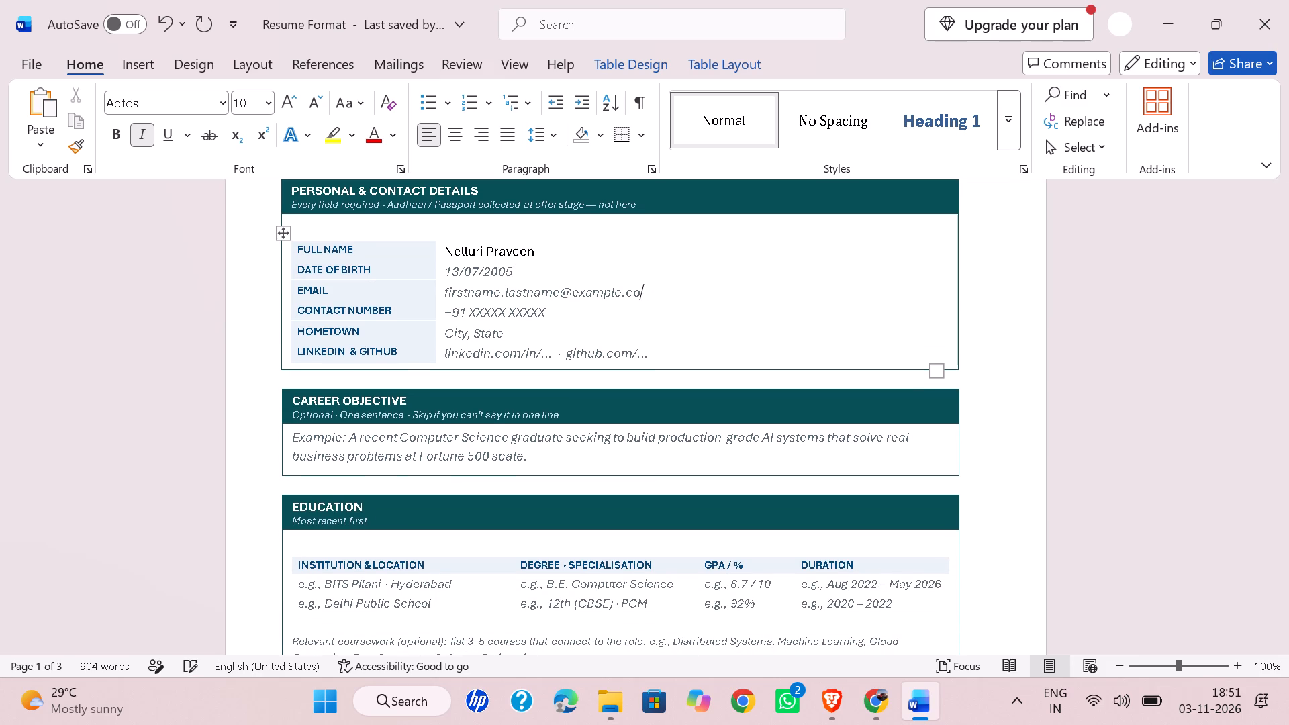
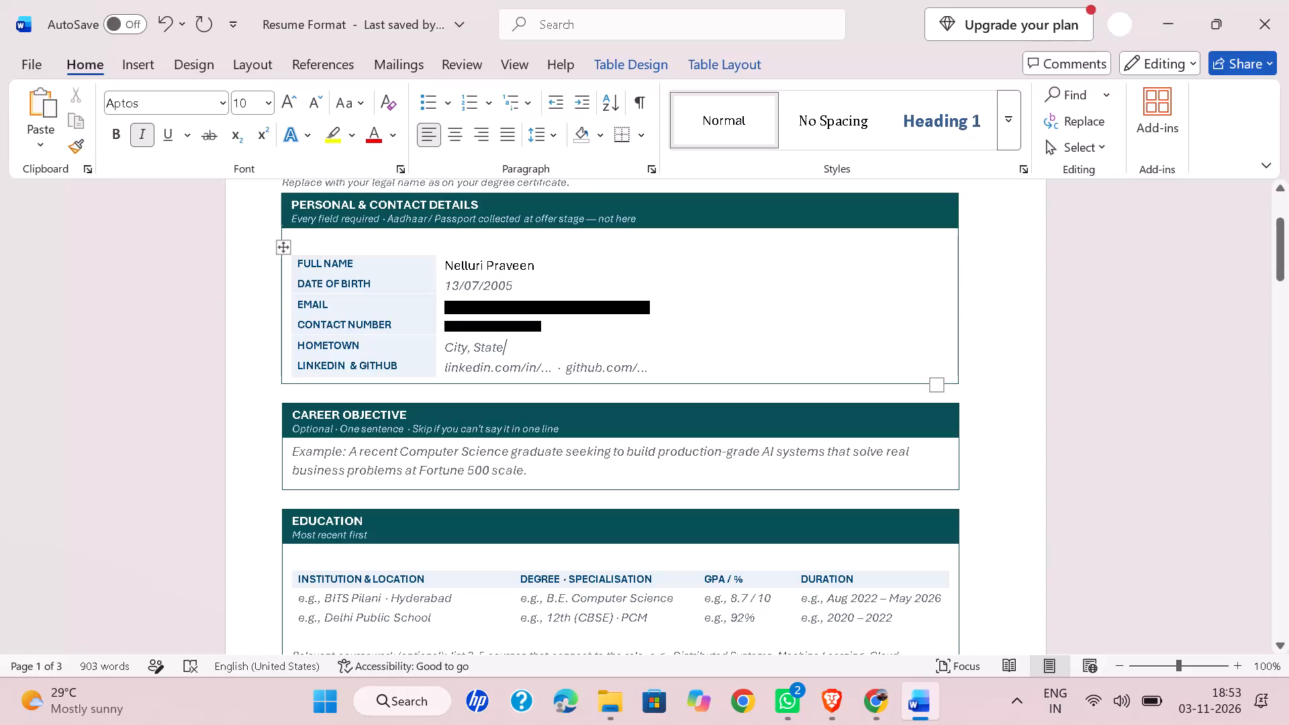
Replace the Hometown placeholder in the Personal & Contact Details table with the copied address text.
{"action": "key", "text": "BackSpace"}
{"action": "key", "text": "BackSpace"}
{"action": "key", "text": "BackSpace"}
{"action": "key", "text": "BackSpace"}
{"action": "key", "text": "BackSpace"}
{"action": "key", "text": "BackSpace"}
{"action": "key", "text": "BackSpace"}
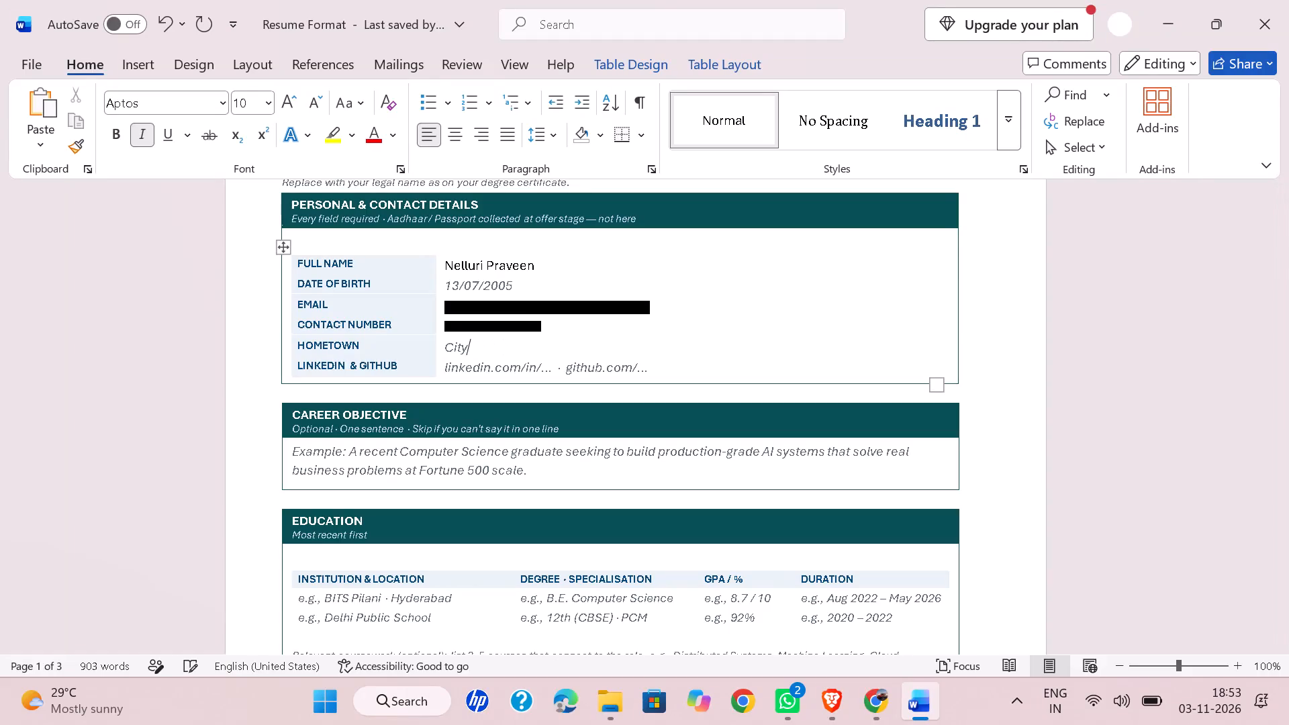
{"action": "key", "text": "BackSpace"}
{"action": "key", "text": "BackSpace"}
{"action": "key", "text": "BackSpace"}
{"action": "key", "text": "BackSpace"}
{"action": "key", "text": "ctrl+v"}
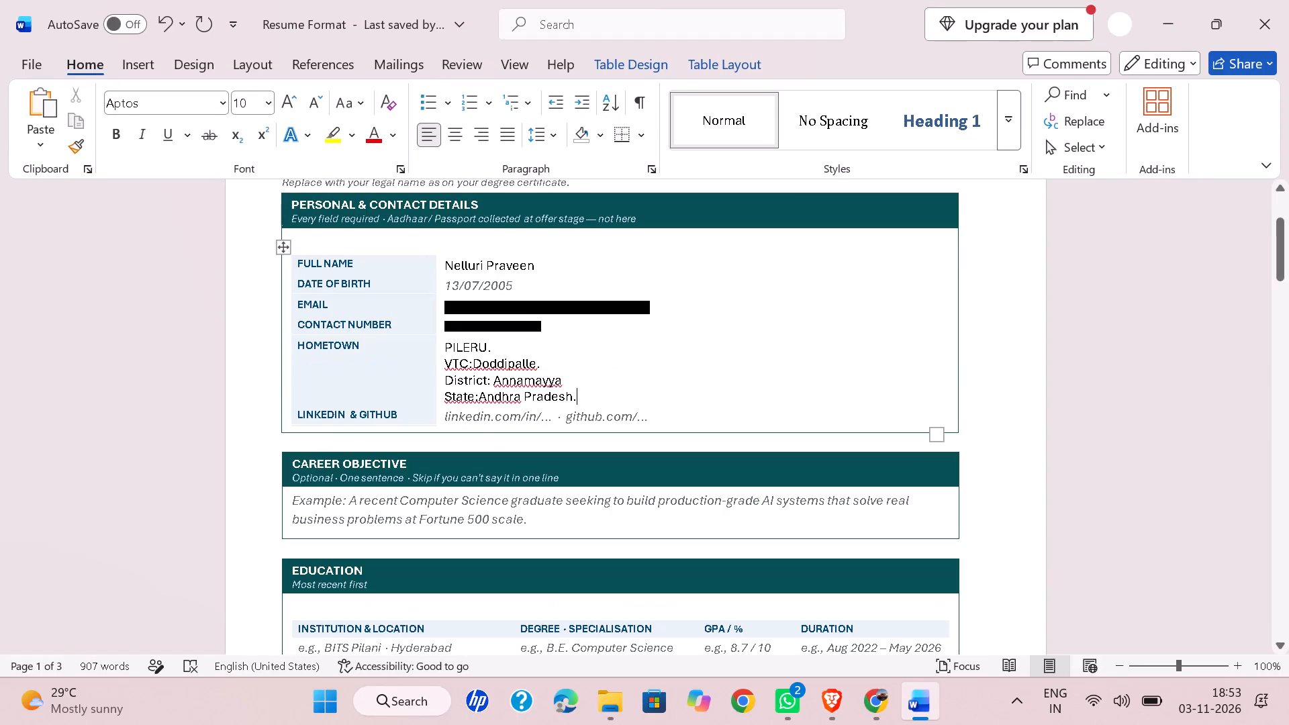
Trim the Hometown entry to the town and state on one line, removing the VTC and District lines and the "State:" label.
{"action": "triple_click", "coordinate": [511, 356]}
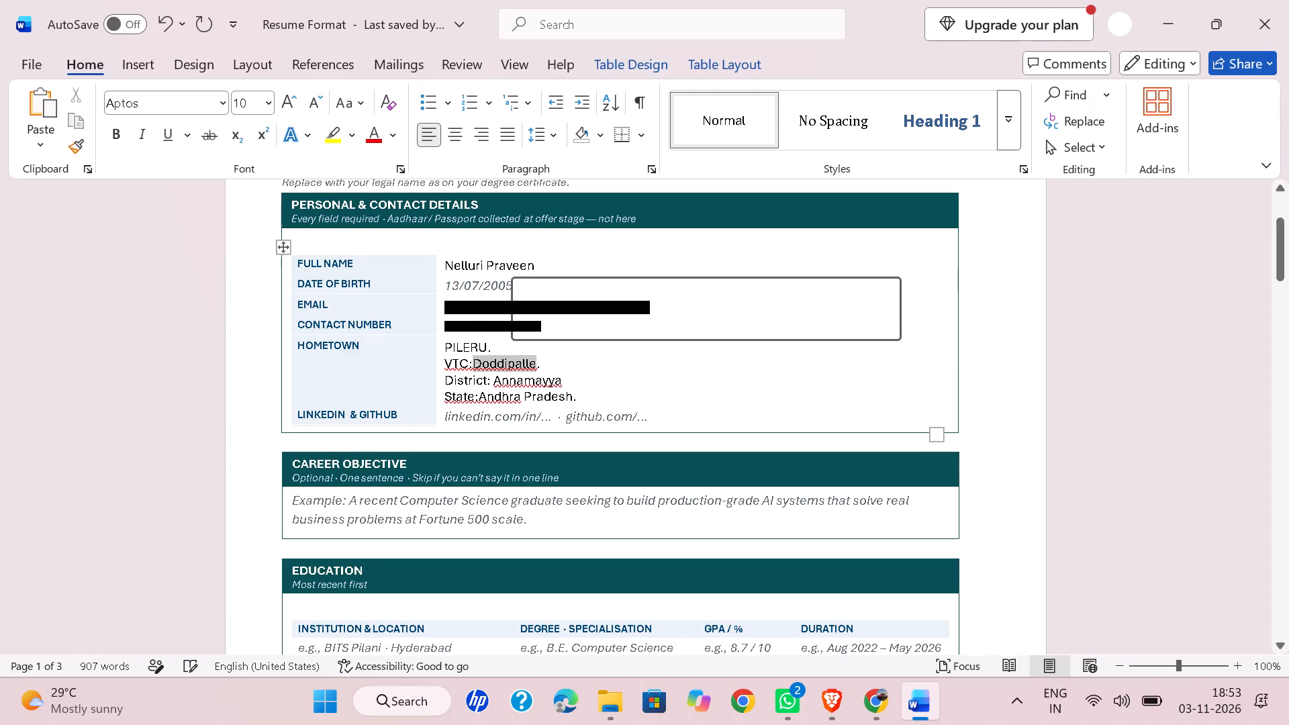
{"action": "key", "text": "BackSpace"}
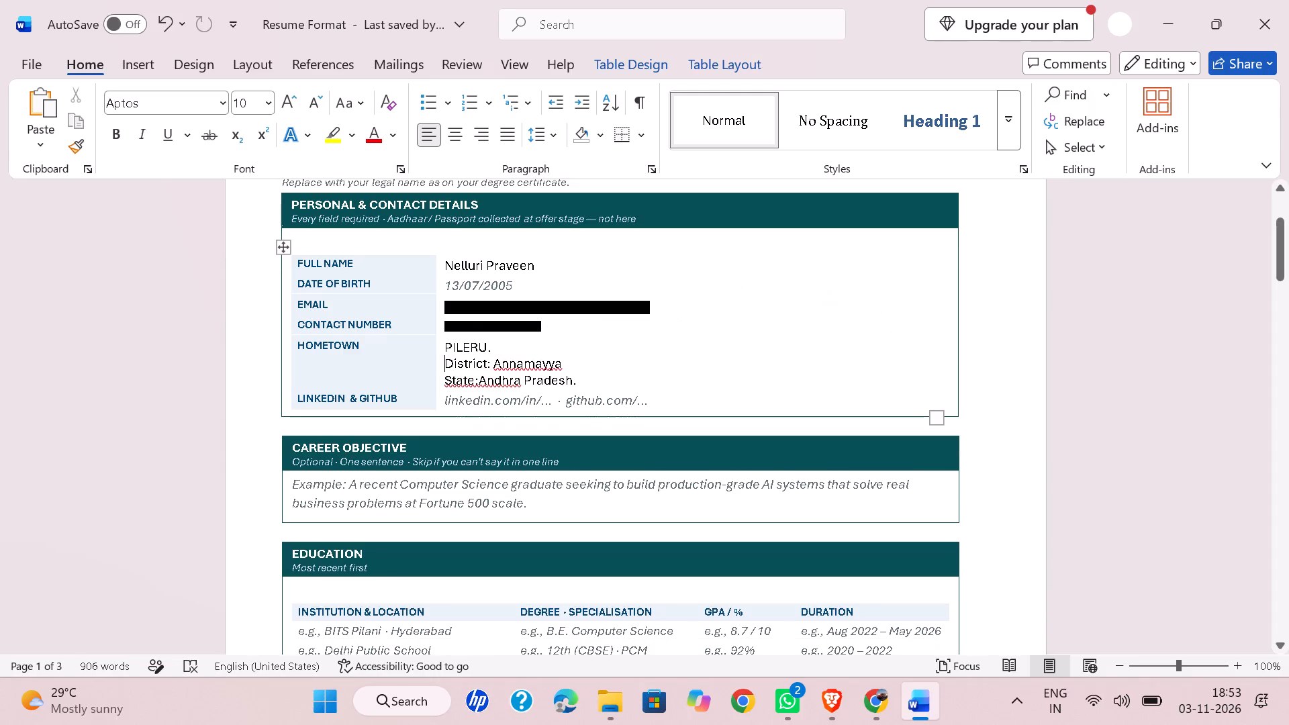
{"action": "triple_click", "coordinate": [497, 365]}
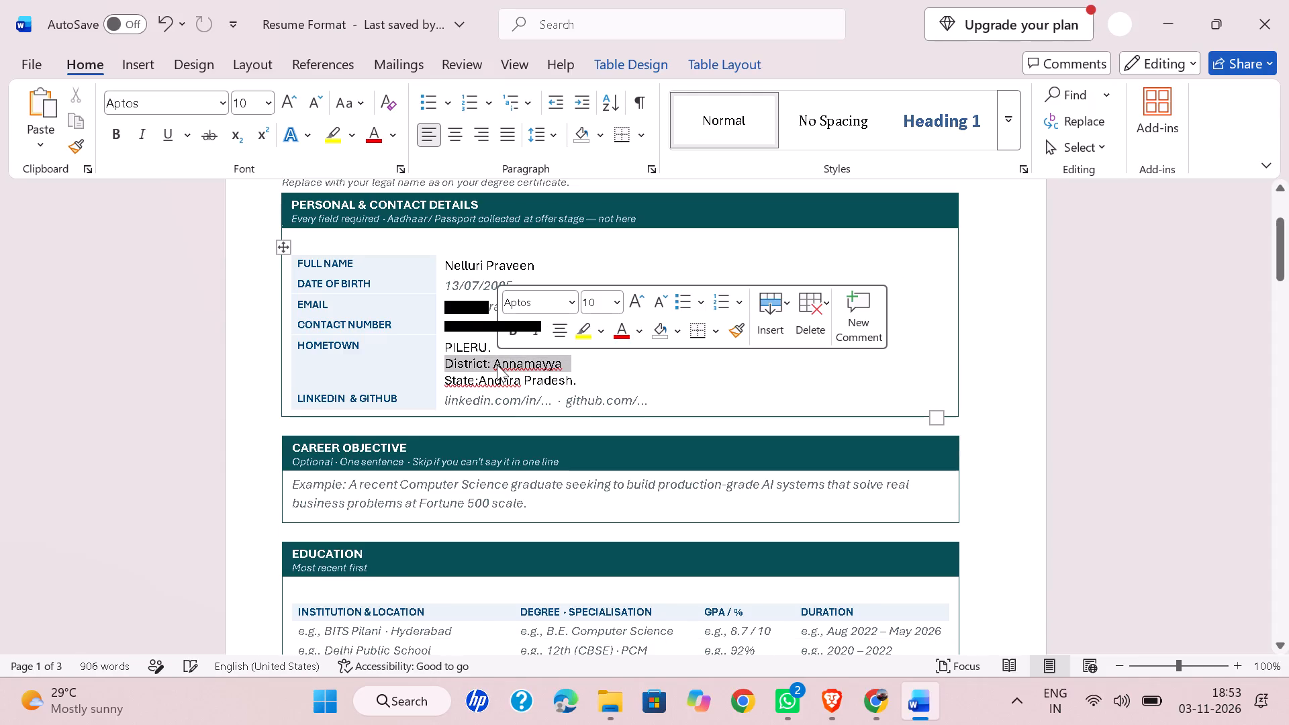
{"action": "key", "text": "BackSpace"}
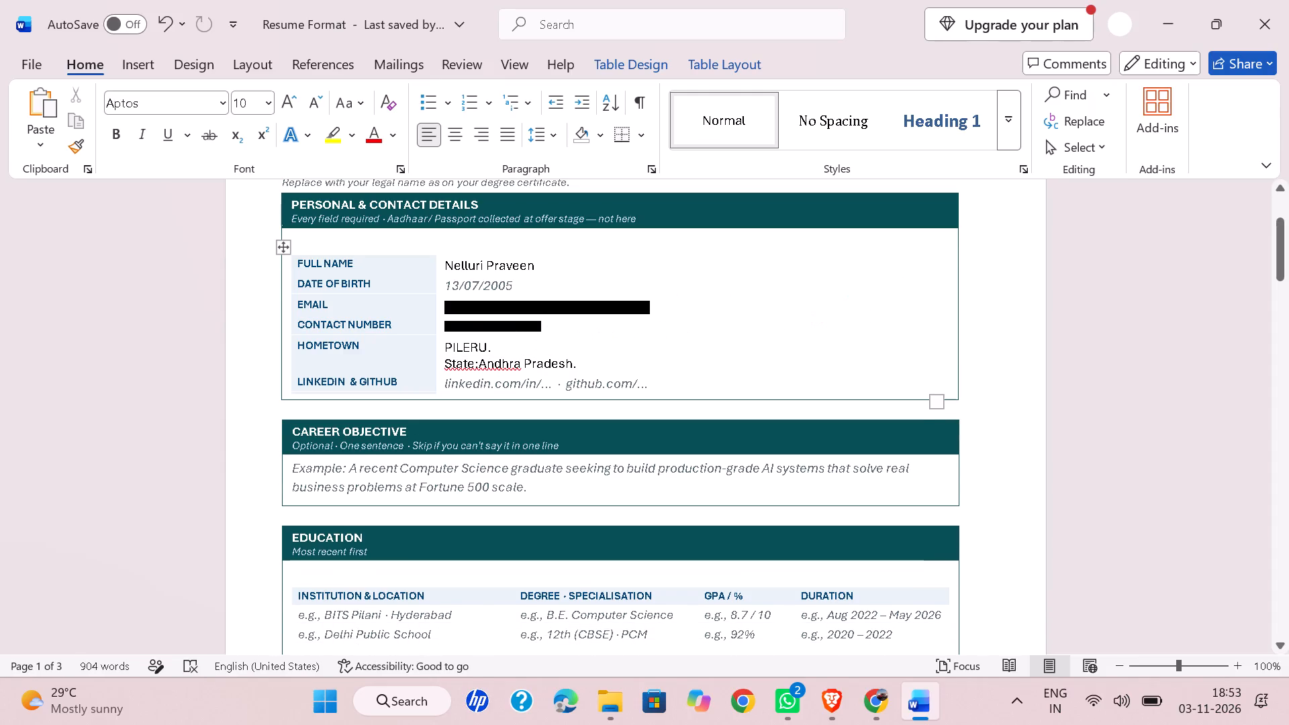
{"action": "left_click", "coordinate": [476, 361]}
{"action": "key", "text": "Right"}
{"action": "key", "text": "BackSpace"}
{"action": "key", "text": "BackSpace"}
{"action": "key", "text": "BackSpace"}
{"action": "key", "text": "BackSpace"}
{"action": "key", "text": "BackSpace"}
{"action": "key", "text": "BackSpace"}
{"action": "key", "text": "BackSpace"}
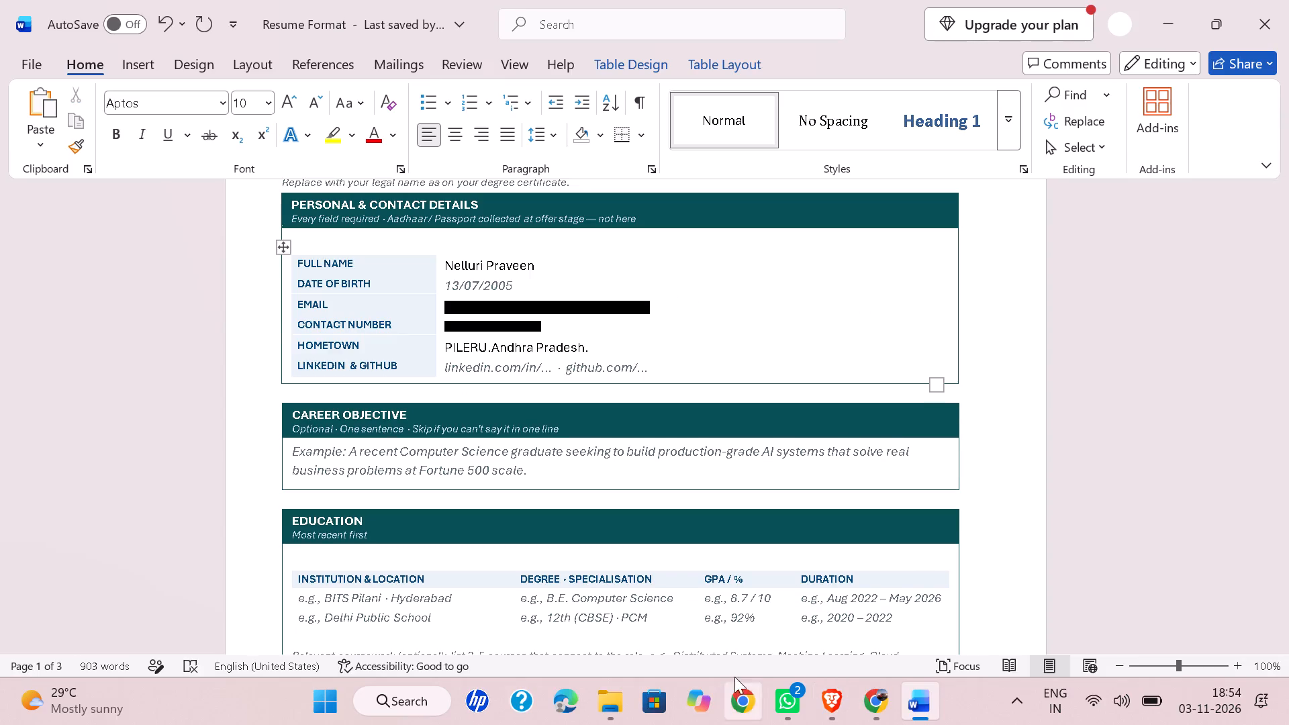
Switch to File Explorer and open the resumes folder.
{"action": "left_click", "coordinate": [618, 689]}
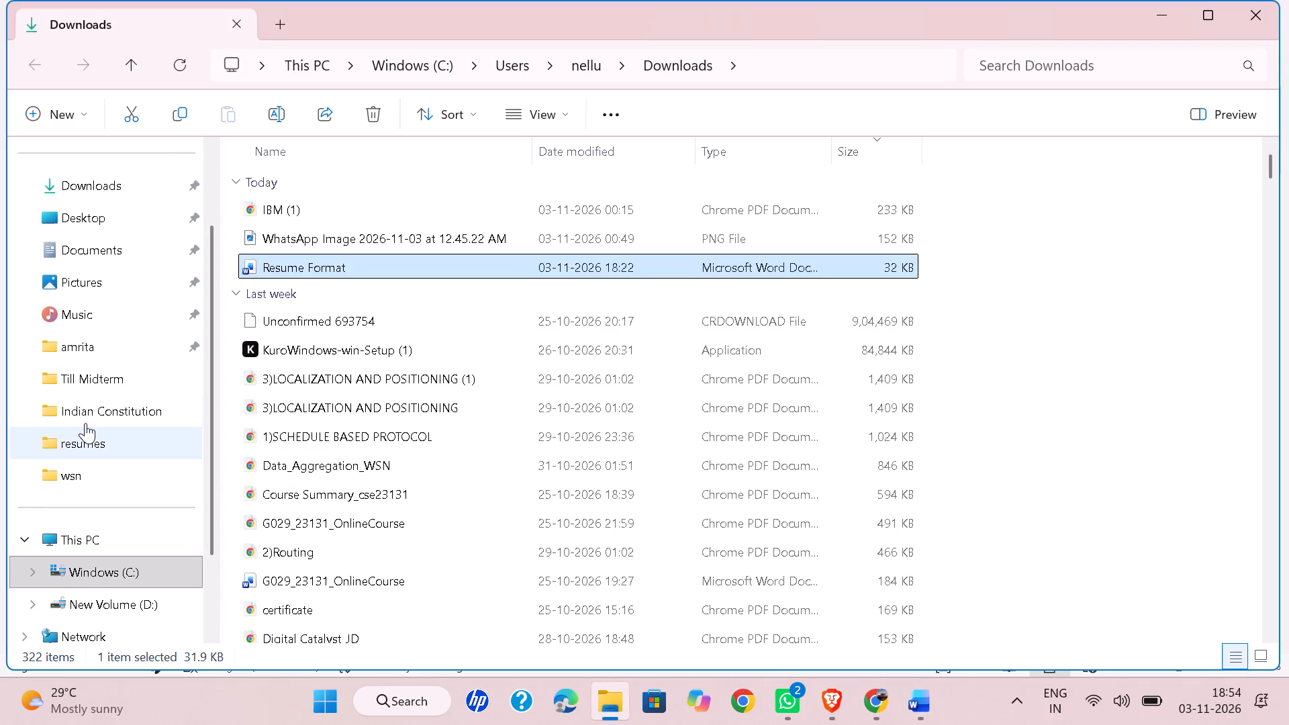
{"action": "left_click", "coordinate": [85, 423]}
{"action": "left_click", "coordinate": [88, 436]}
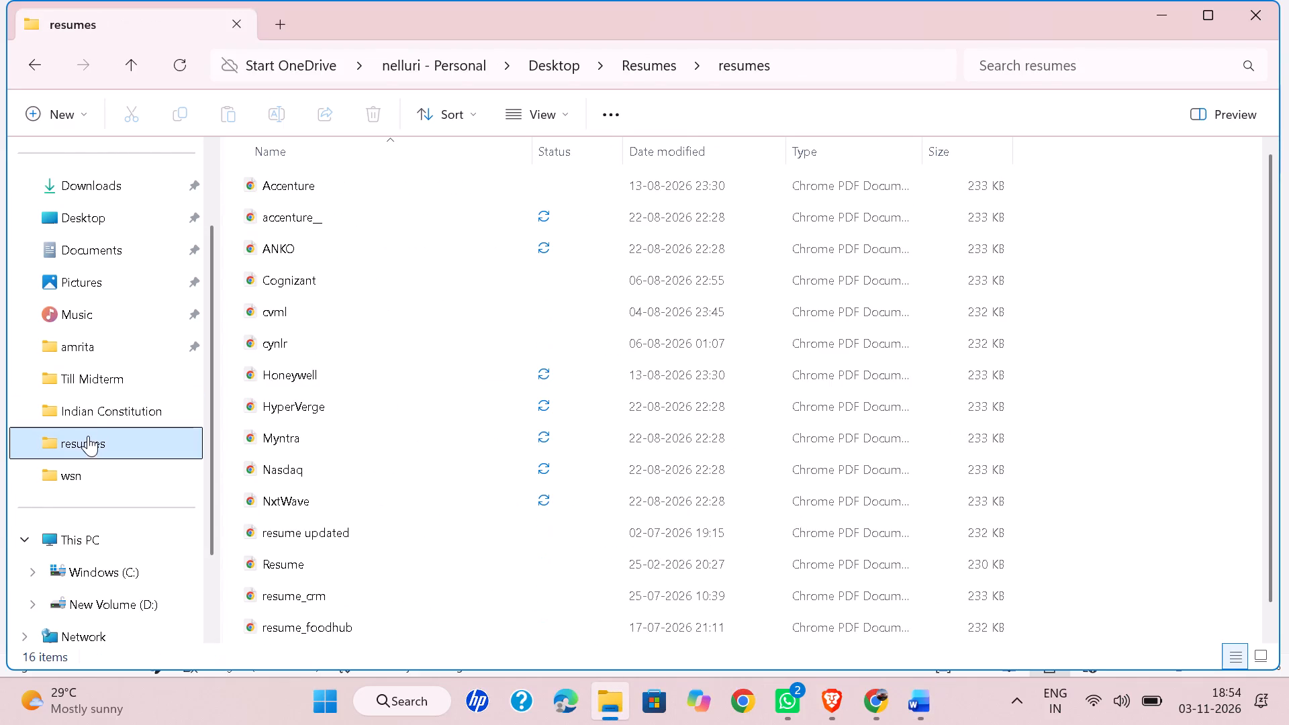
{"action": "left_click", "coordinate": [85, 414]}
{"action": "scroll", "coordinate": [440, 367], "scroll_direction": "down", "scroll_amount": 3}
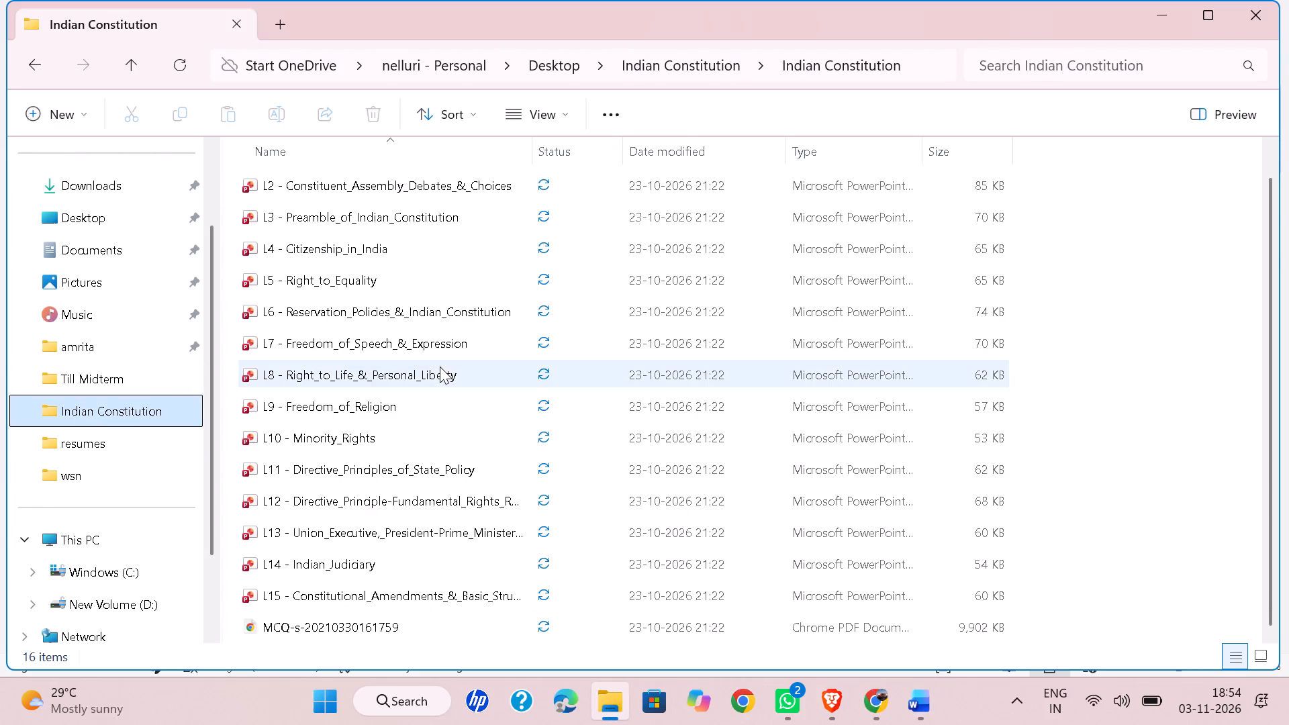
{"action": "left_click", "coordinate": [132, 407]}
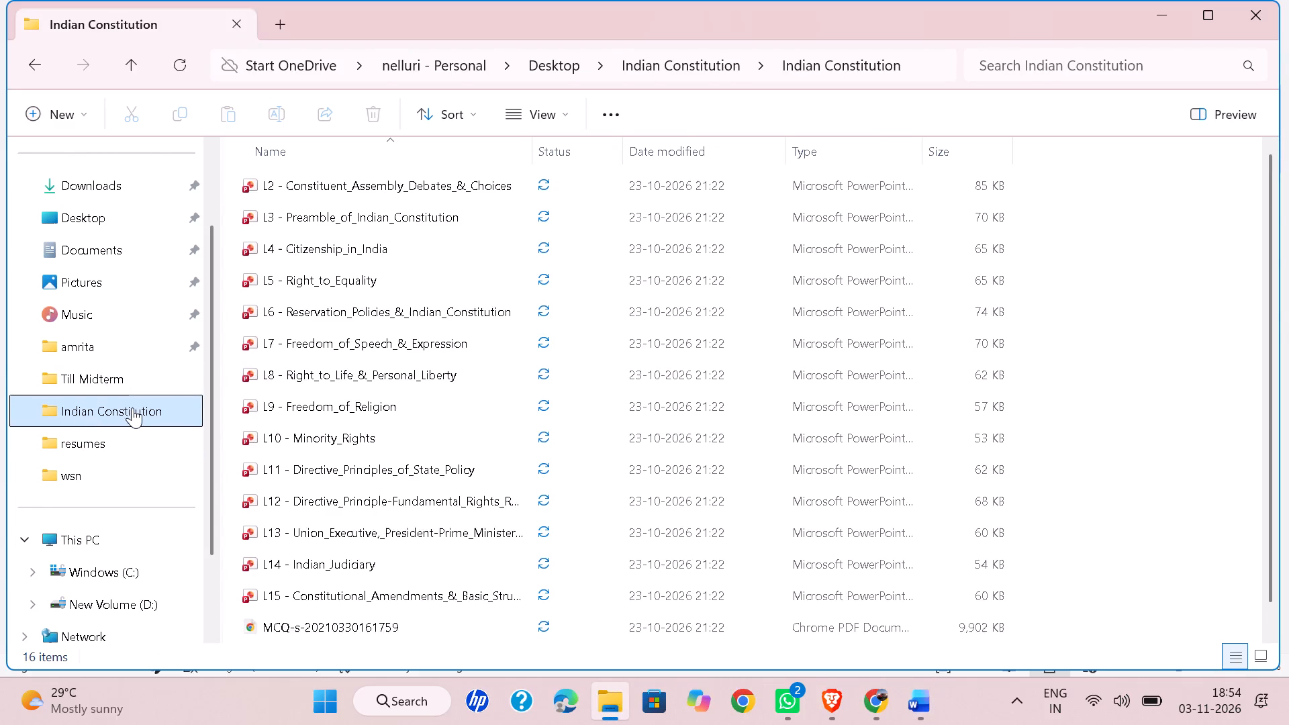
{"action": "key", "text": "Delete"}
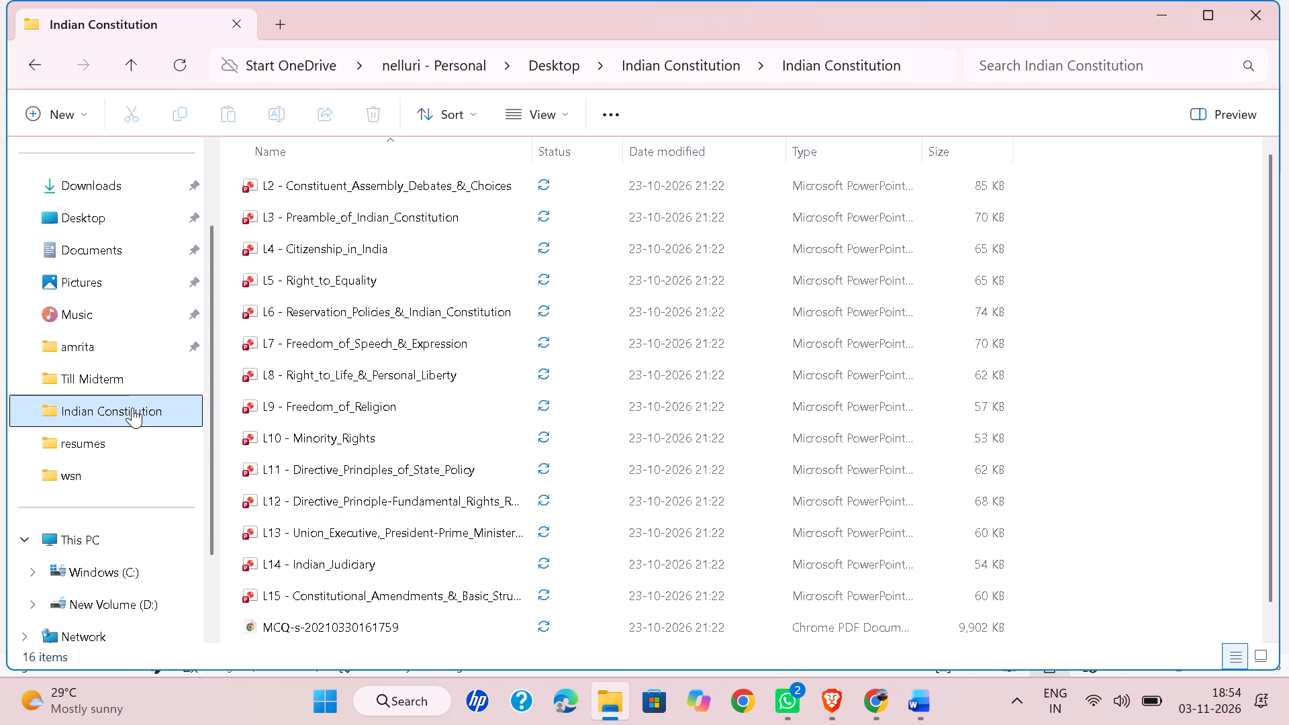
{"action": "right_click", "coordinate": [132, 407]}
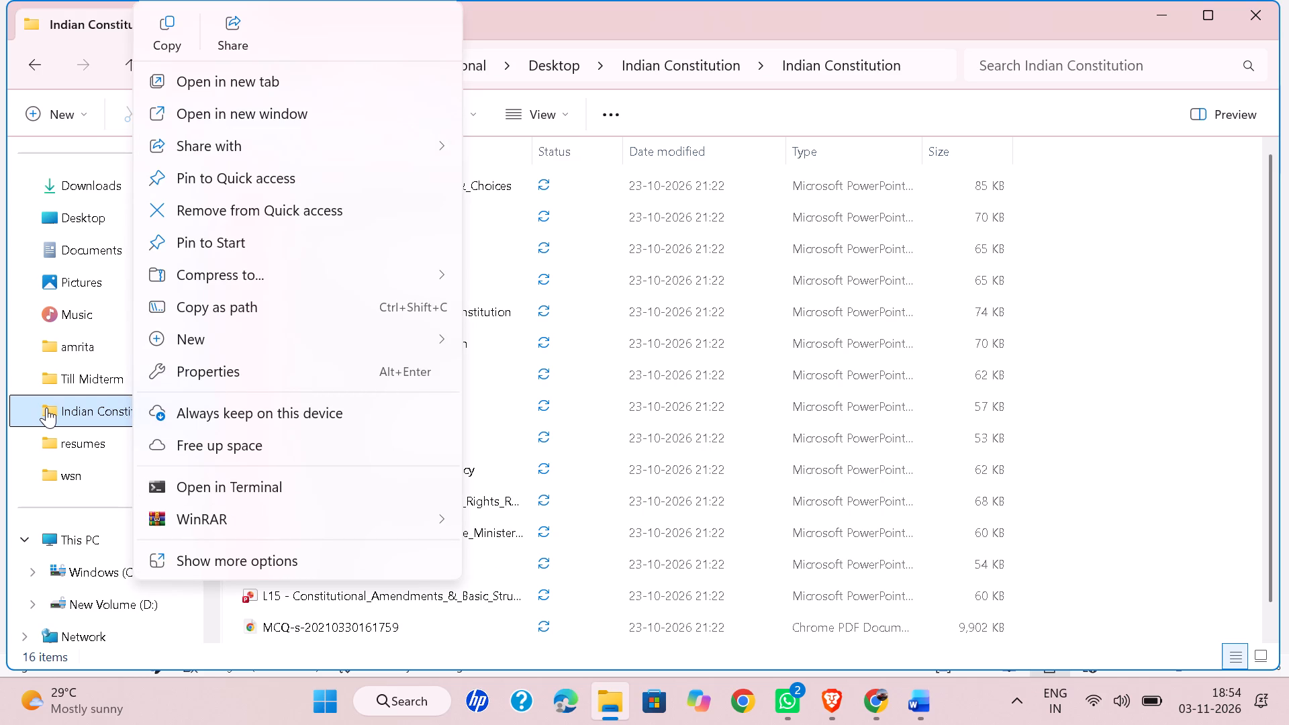
Open the Nasdaq resume PDF from the resumes folder.
{"action": "double_click", "coordinate": [66, 437]}
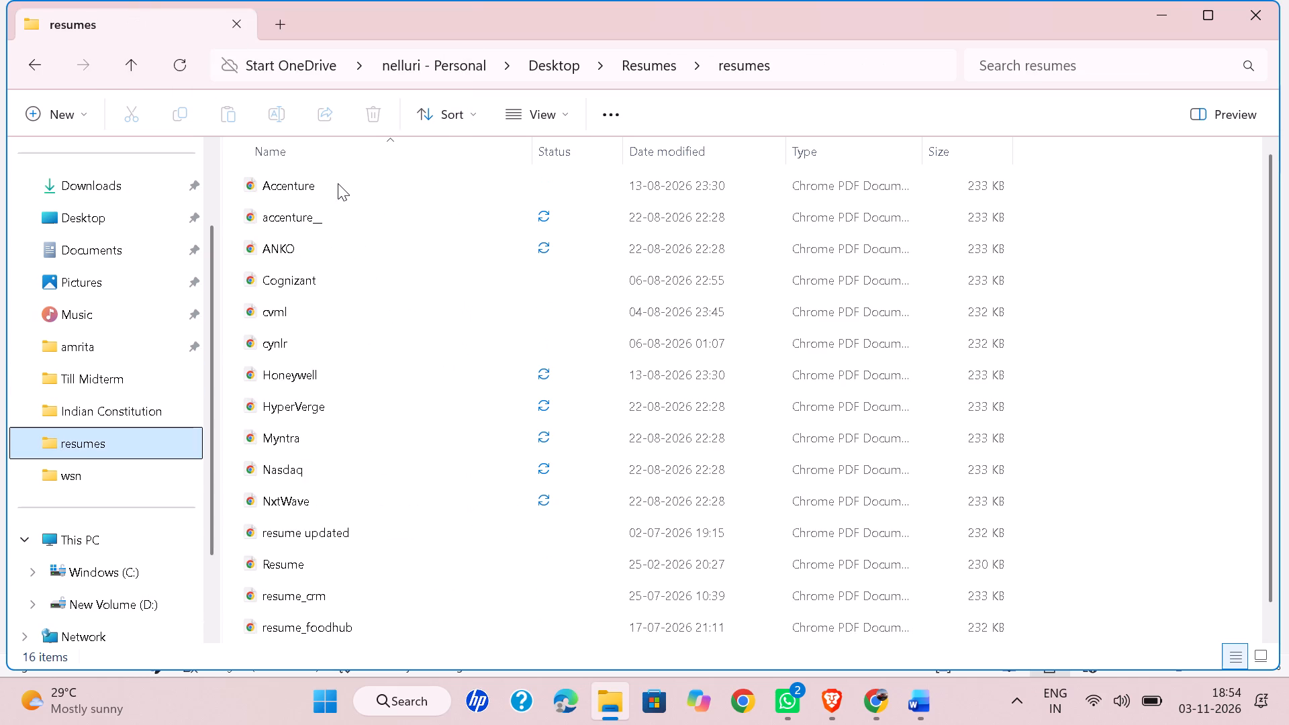
{"action": "scroll", "coordinate": [451, 546], "scroll_direction": "down", "scroll_amount": 1}
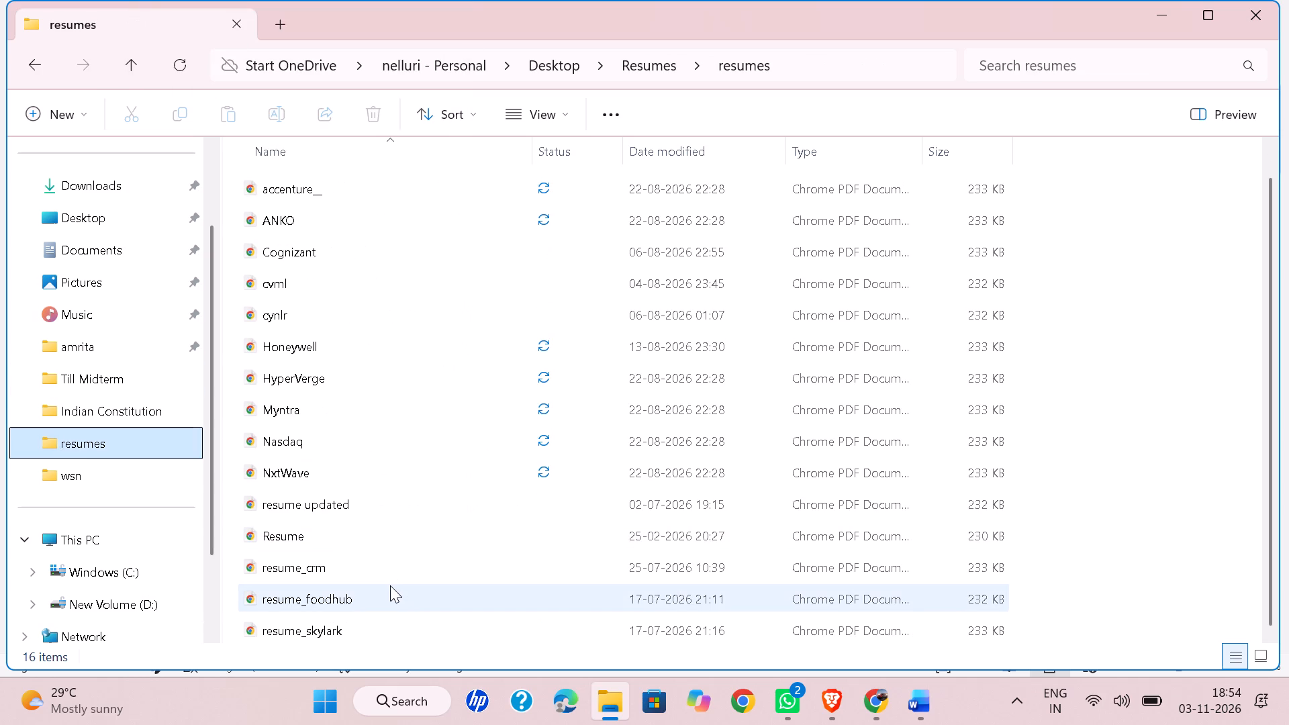
{"action": "scroll", "coordinate": [390, 585], "scroll_direction": "down", "scroll_amount": 1}
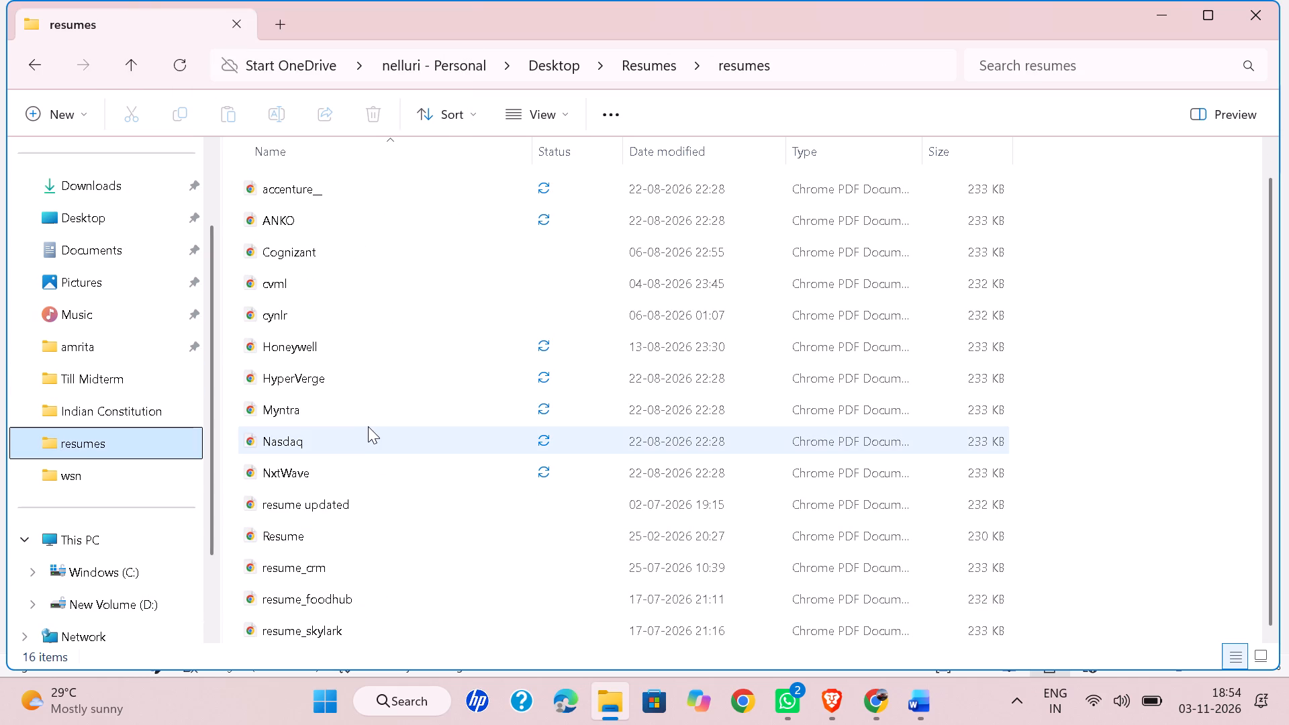
{"action": "double_click", "coordinate": [368, 426]}
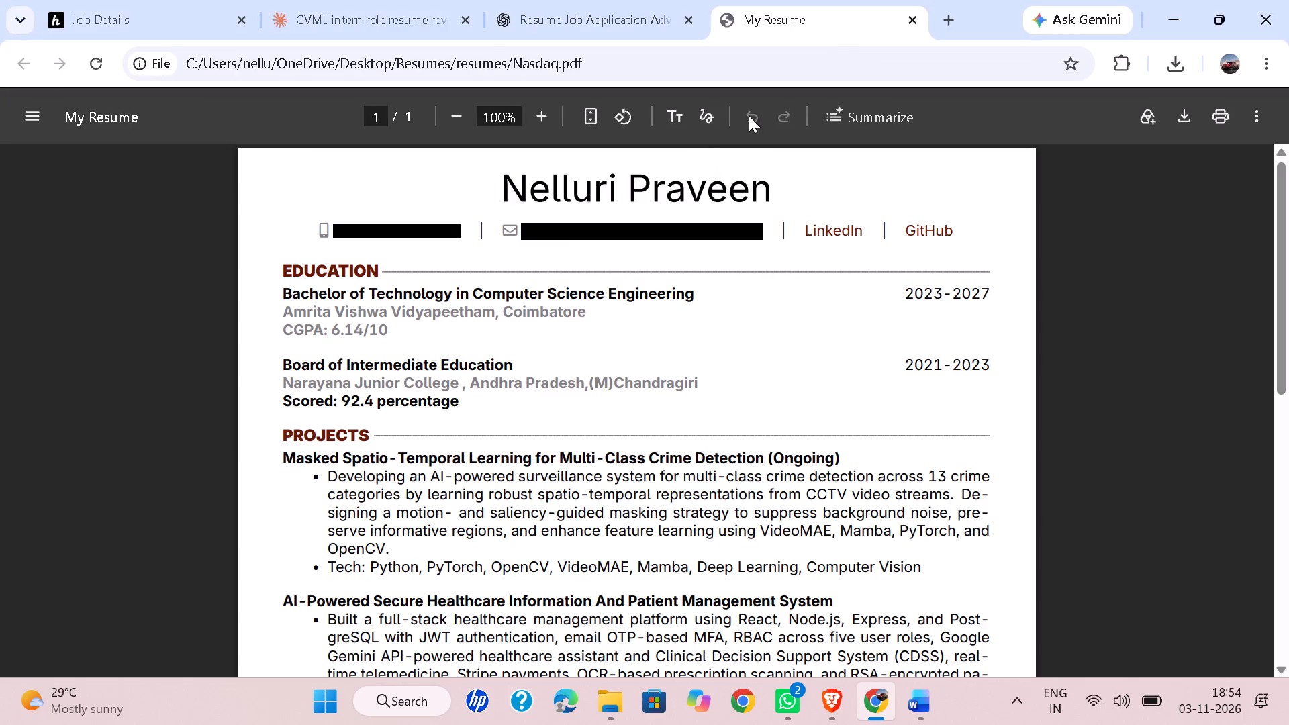
Follow the resume's LinkedIn link and copy the profile page's URL.
{"action": "left_click", "coordinate": [831, 223]}
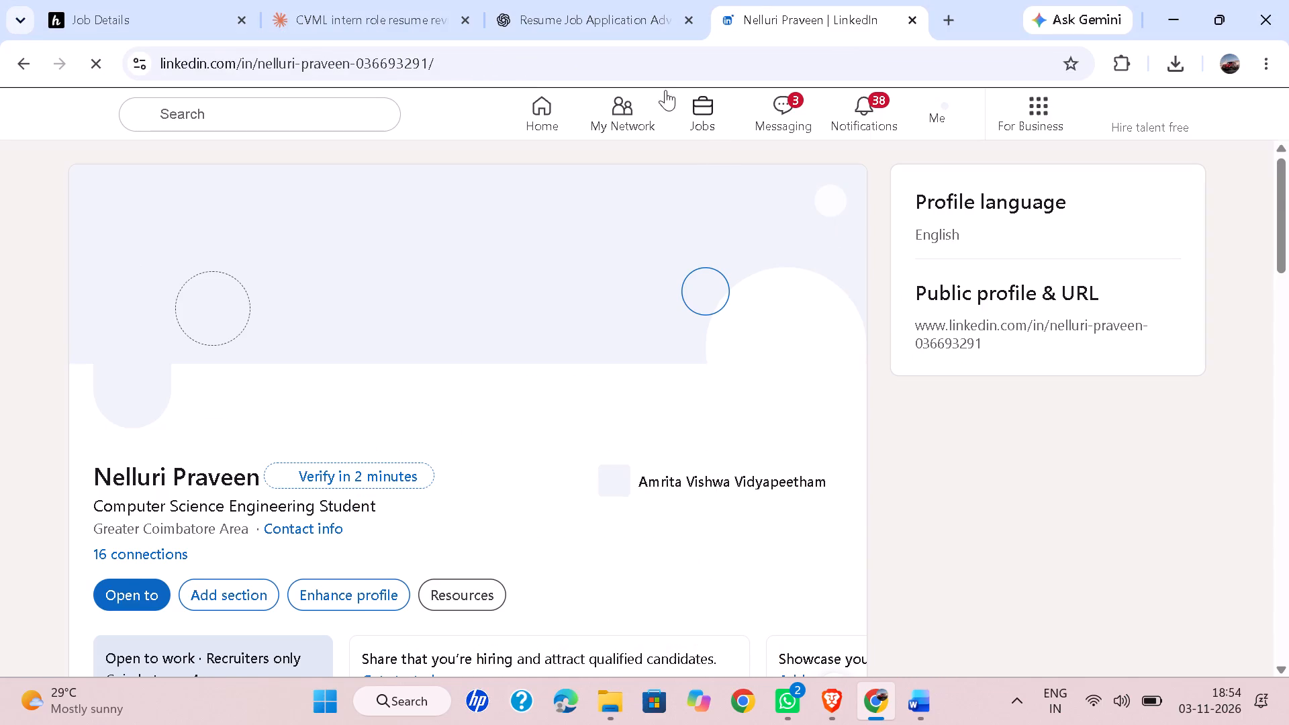
{"action": "triple_click", "coordinate": [648, 59]}
{"action": "key", "text": "ctrl+c"}
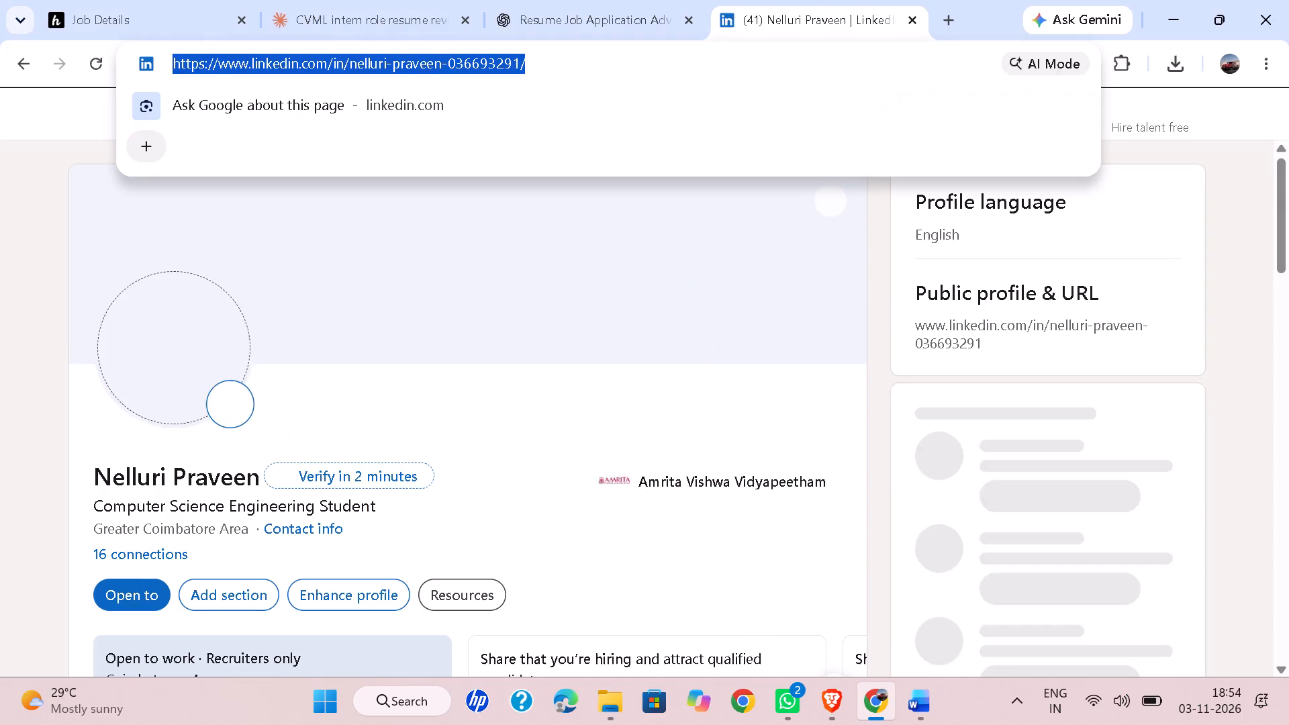
In the Word CV template, replace the LinkedIn & GitHub placeholder with the copied LinkedIn URL as a hyperlink and start a new line below it.
{"action": "left_click", "coordinate": [548, 0]}
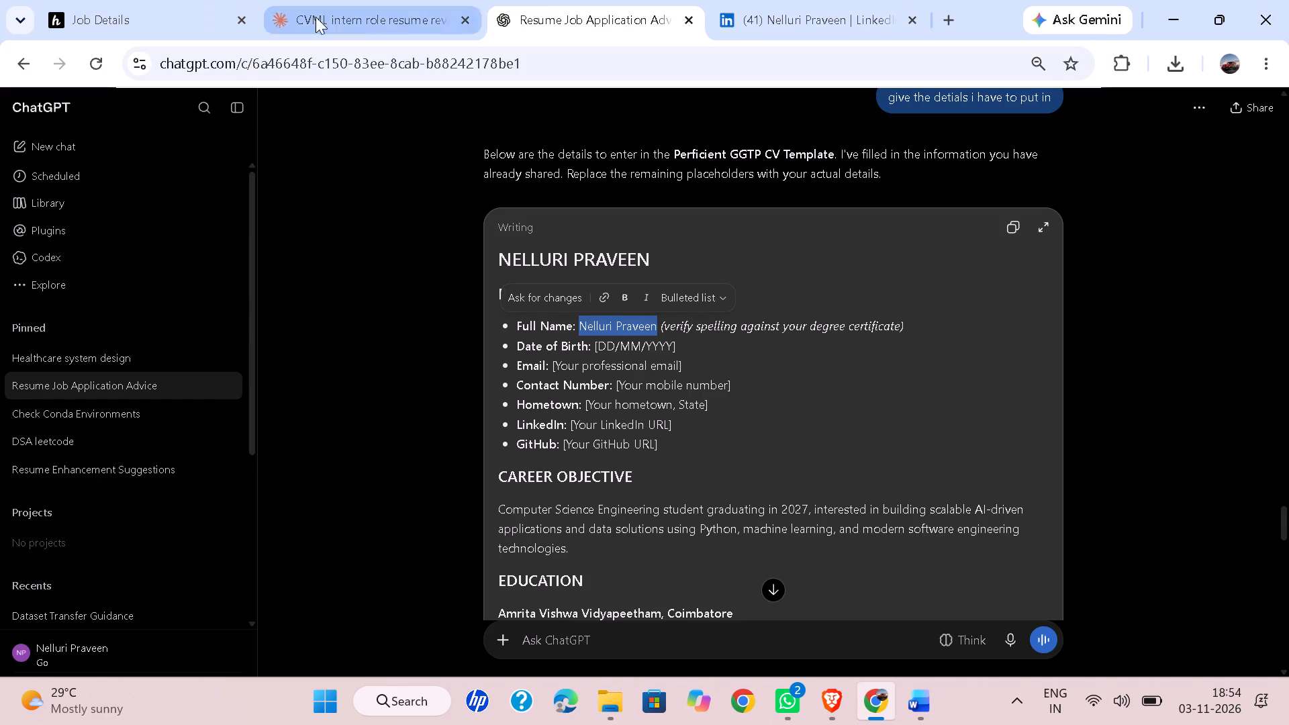
{"action": "left_click", "coordinate": [910, 700]}
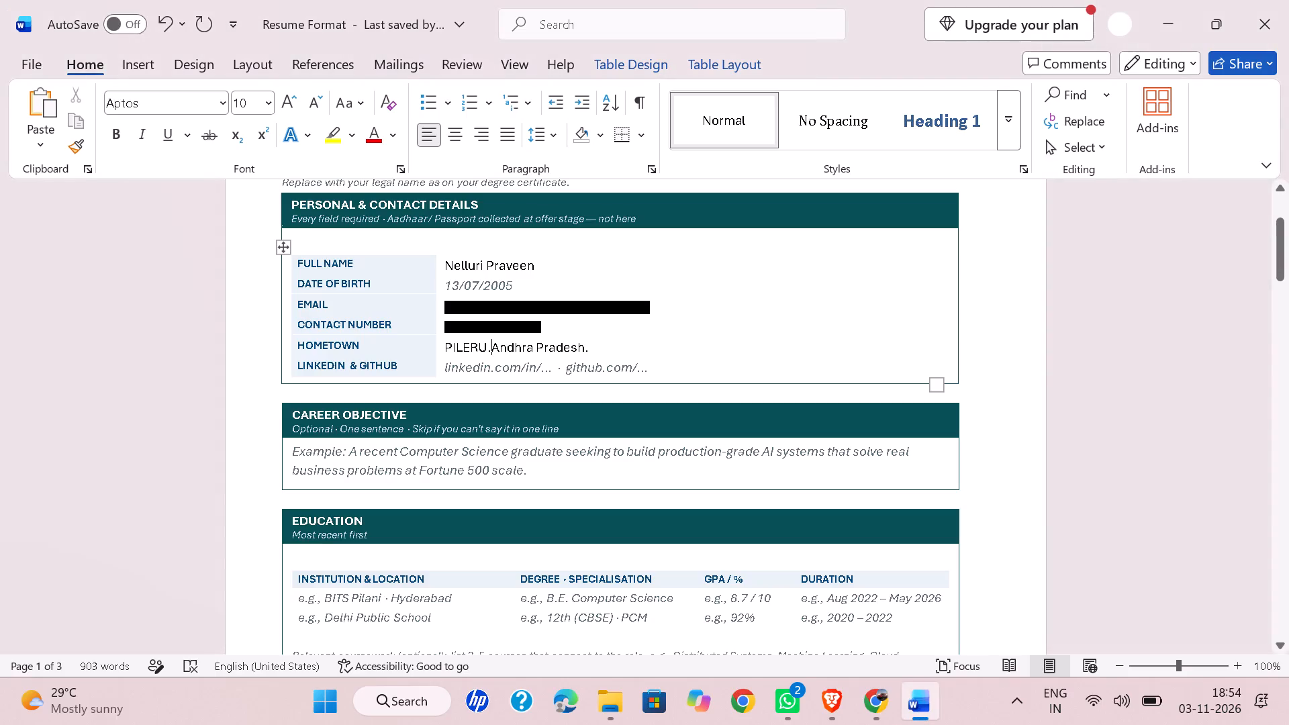
{"action": "left_click", "coordinate": [653, 370]}
{"action": "left_click", "coordinate": [653, 370]}
{"action": "key", "text": "BackSpace"}
{"action": "key", "text": "BackSpace"}
{"action": "key", "text": "BackSpace"}
{"action": "key", "text": "BackSpace"}
{"action": "key", "text": "BackSpace"}
{"action": "key", "text": "BackSpace"}
{"action": "key", "text": "BackSpace"}
{"action": "key", "text": "BackSpace"}
{"action": "key", "text": "BackSpace"}
{"action": "key", "text": "BackSpace"}
{"action": "key", "text": "BackSpace"}
{"action": "key", "text": "BackSpace"}
{"action": "key", "text": "BackSpace"}
{"action": "key", "text": "BackSpace"}
{"action": "key", "text": "BackSpace"}
{"action": "key", "text": "BackSpace"}
{"action": "key", "text": "BackSpace"}
{"action": "key", "text": "BackSpace"}
{"action": "key", "text": "BackSpace"}
{"action": "key", "text": "BackSpace"}
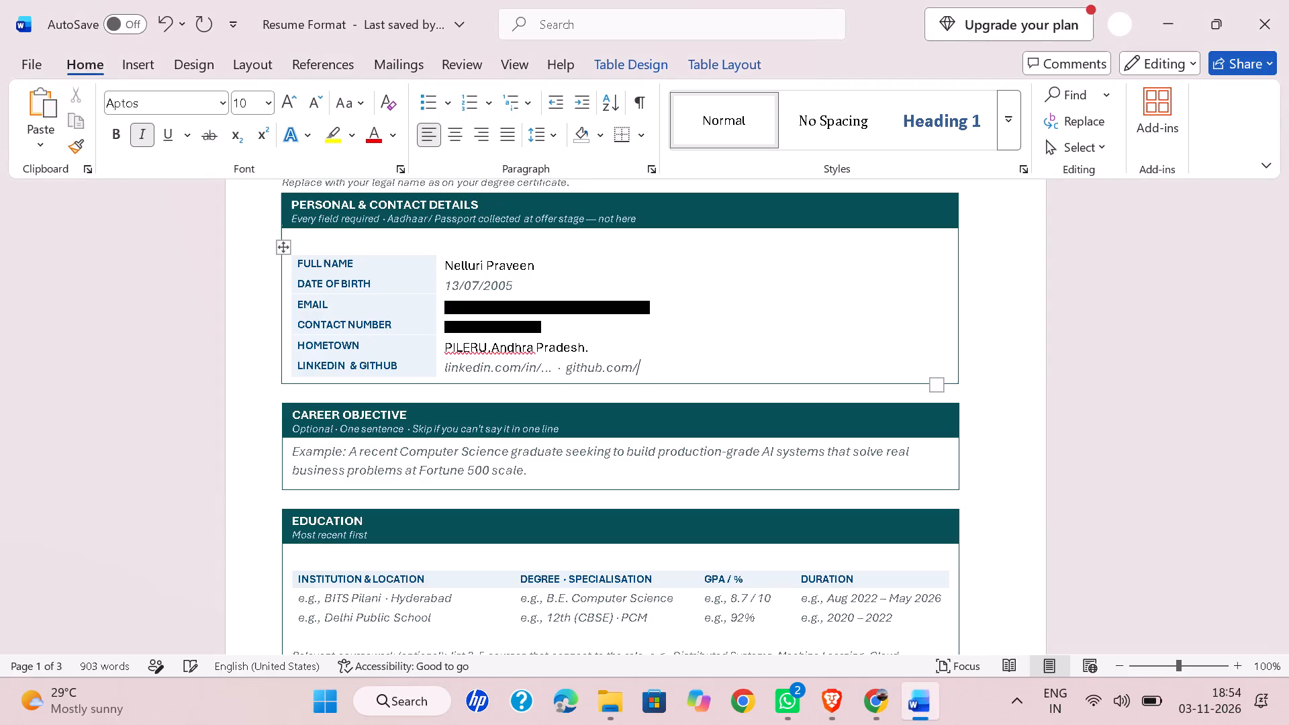
{"action": "key", "text": "BackSpace"}
{"action": "key", "text": "BackSpace"}
{"action": "key", "text": "BackSpace"}
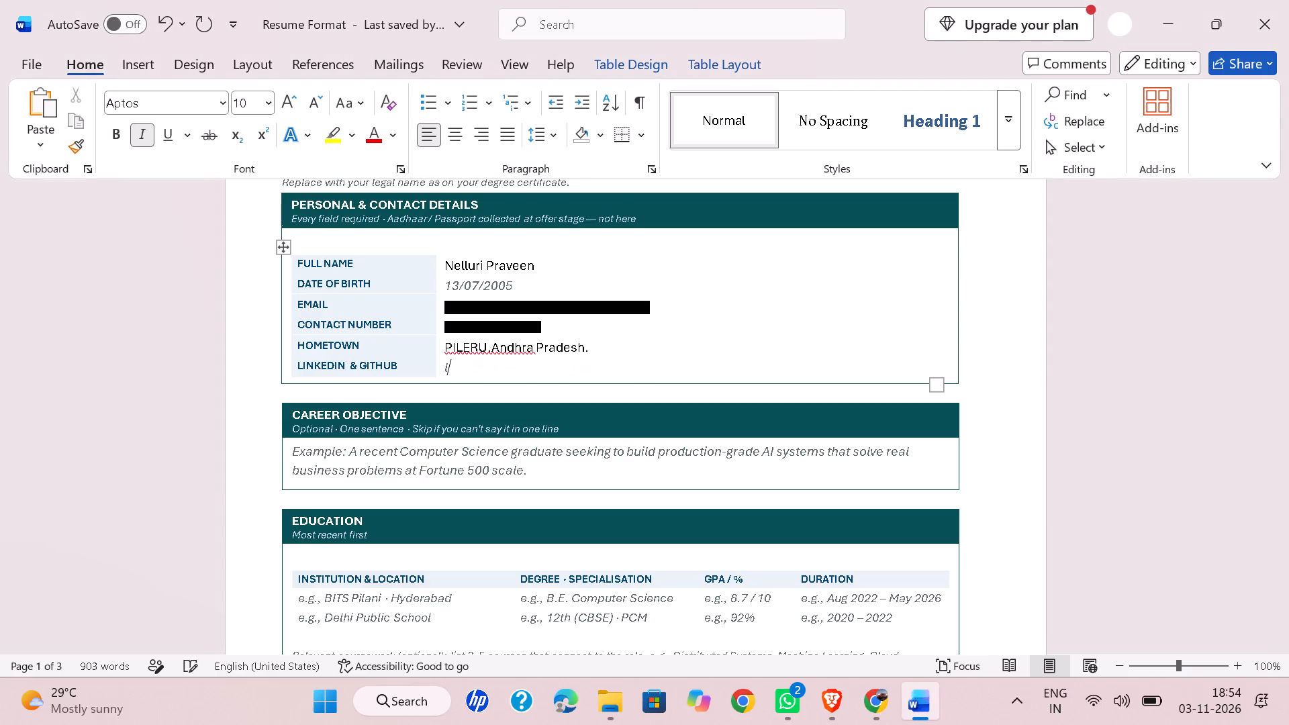
{"action": "key", "text": "BackSpace"}
{"action": "key", "text": "ctrl+v"}
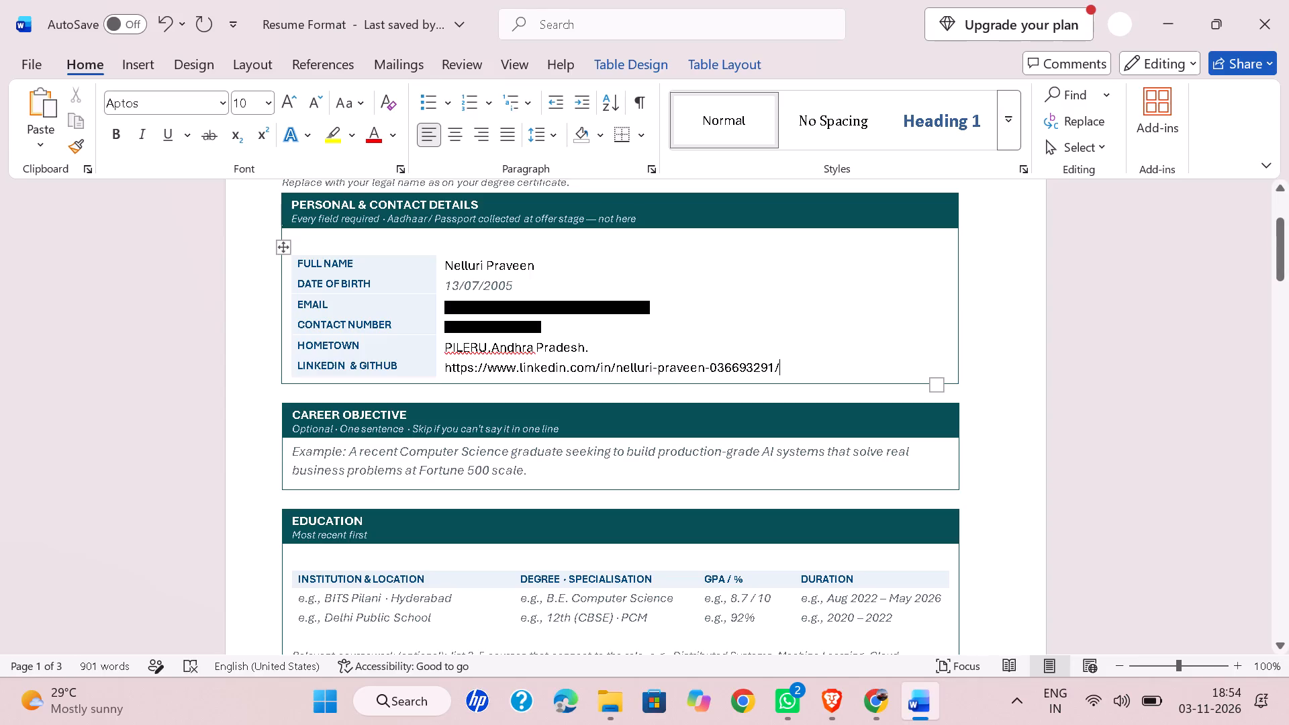
{"action": "key", "text": "space"}
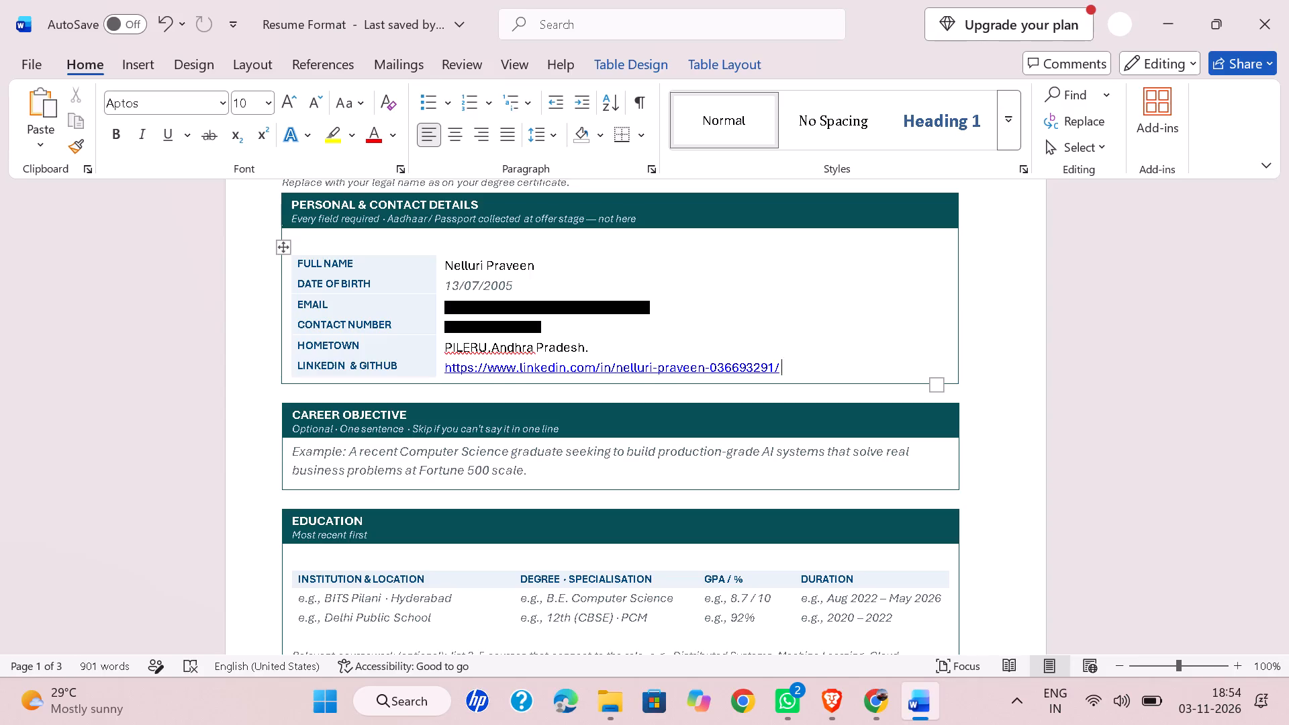
{"action": "key", "text": "Return"}
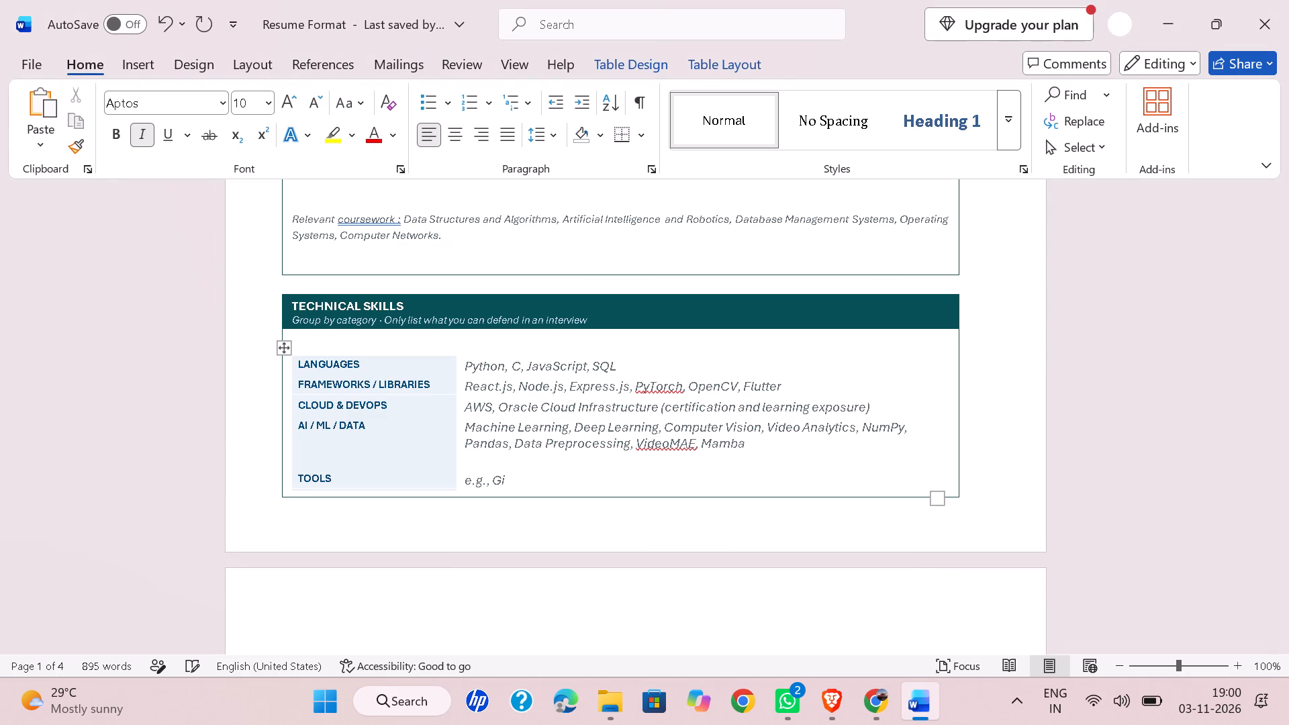
{"action": "key", "text": "BackSpace"}
{"action": "key", "text": "BackSpace"}
{"action": "key", "text": "BackSpace"}
{"action": "key", "text": "BackSpace"}
{"action": "key", "text": "ctrl+v"}
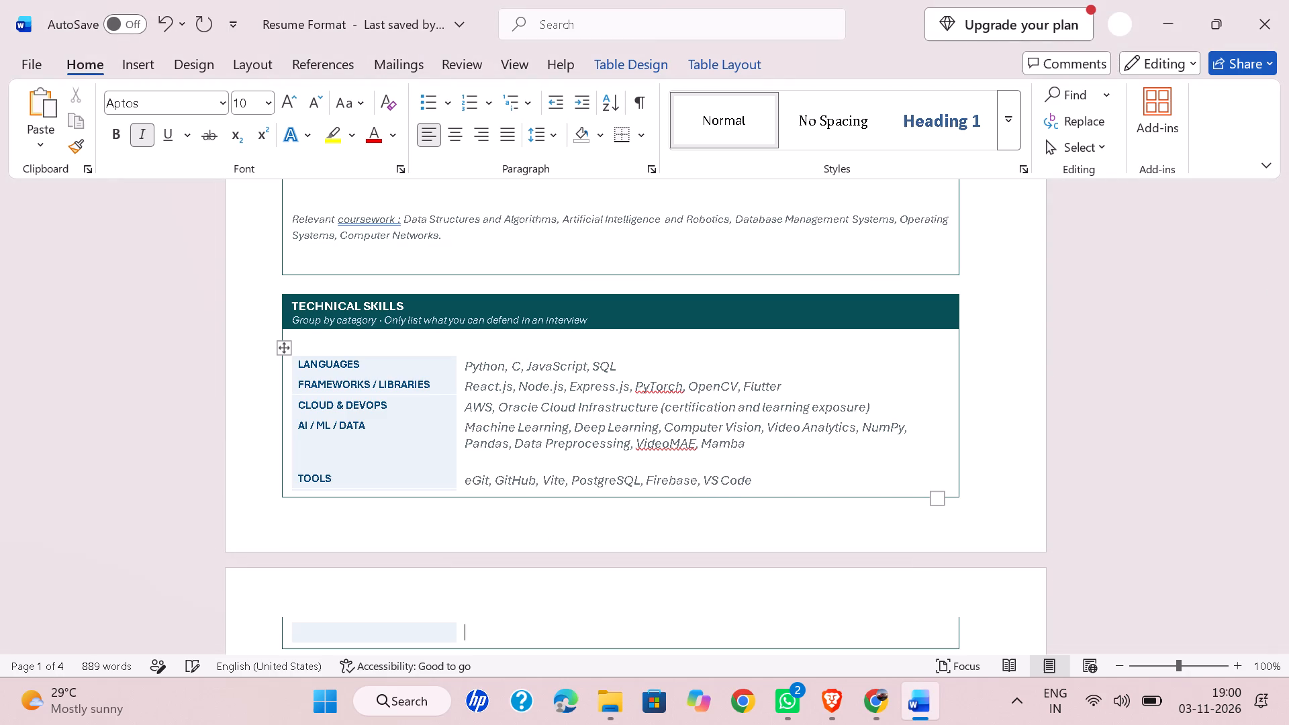
{"action": "left_click", "coordinate": [477, 474]}
{"action": "key", "text": "BackSpace"}
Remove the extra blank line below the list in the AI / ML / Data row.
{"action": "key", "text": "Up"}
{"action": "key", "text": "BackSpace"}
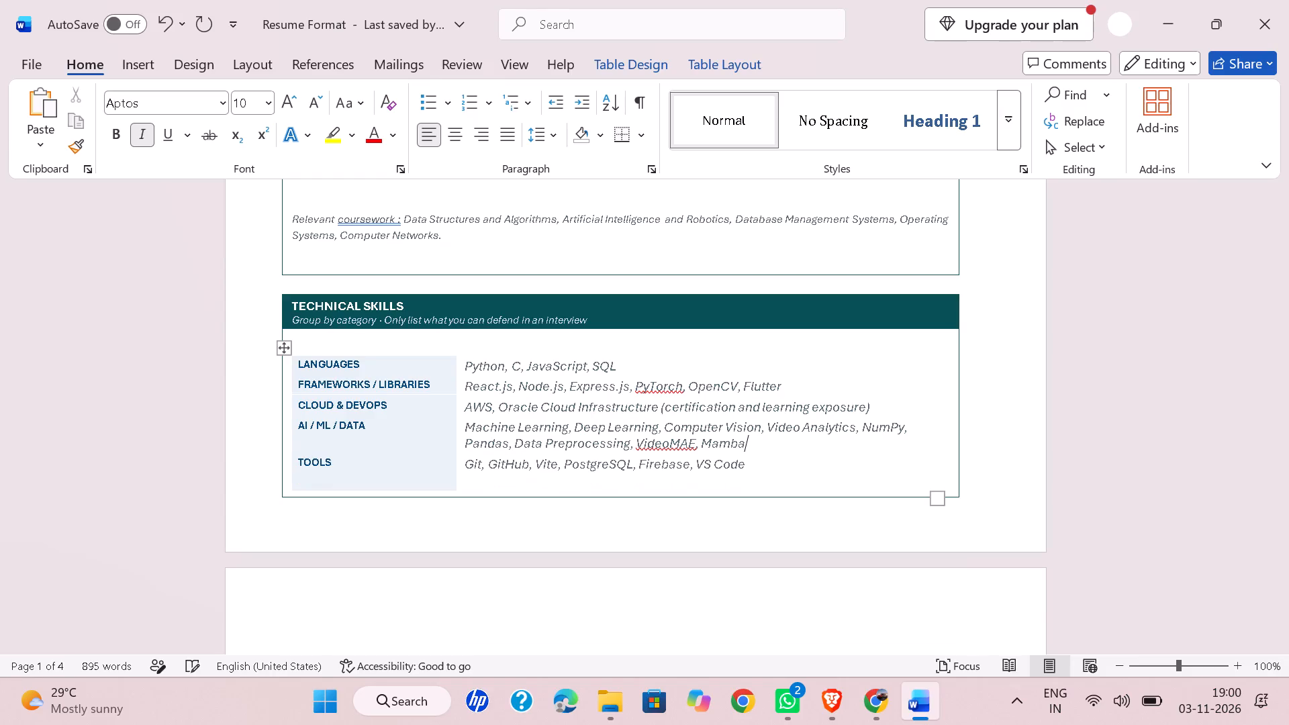
Examine the pages around the Technical Skills table and the empty page before the Projects section at a reduced zoom.
{"action": "scroll", "coordinate": [578, 512], "scroll_direction": "down", "scroll_amount": 2}
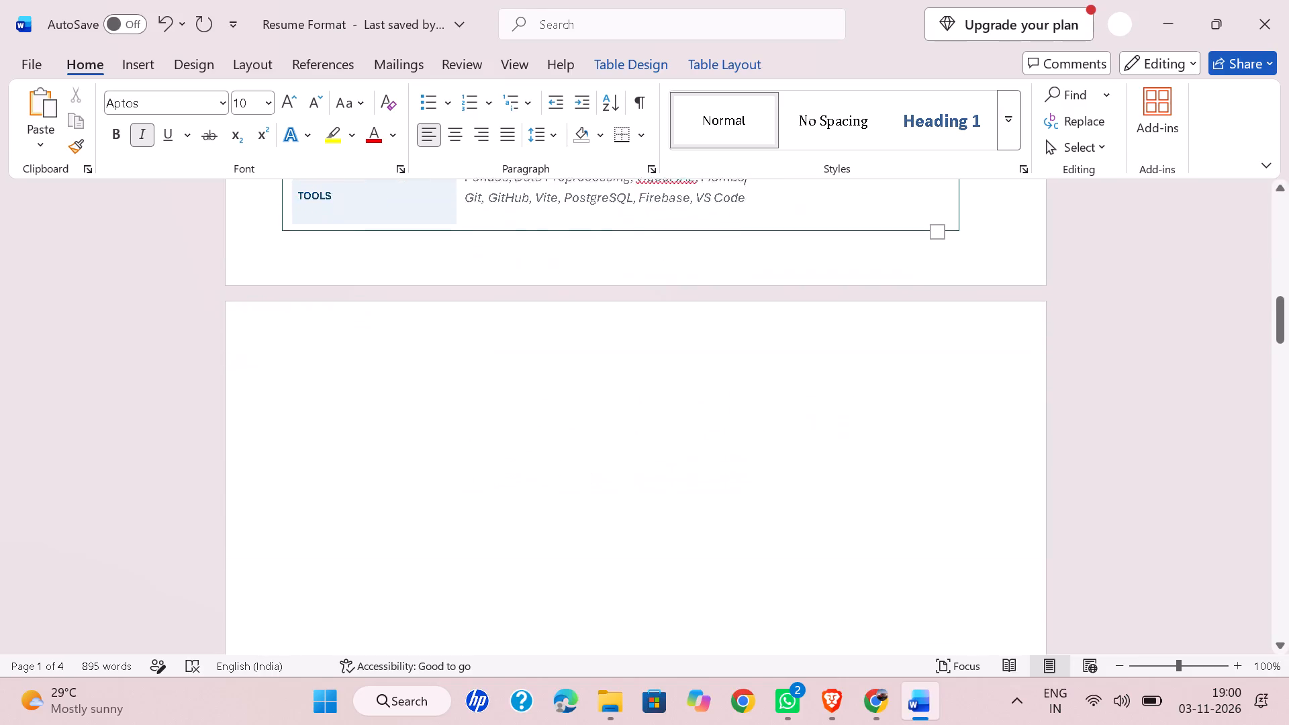
{"action": "scroll", "coordinate": [578, 512], "scroll_direction": "down", "scroll_amount": 1}
{"action": "scroll", "coordinate": [578, 512], "scroll_direction": "up", "scroll_amount": 2}
{"action": "scroll", "coordinate": [578, 512], "scroll_direction": "down", "scroll_amount": 2}
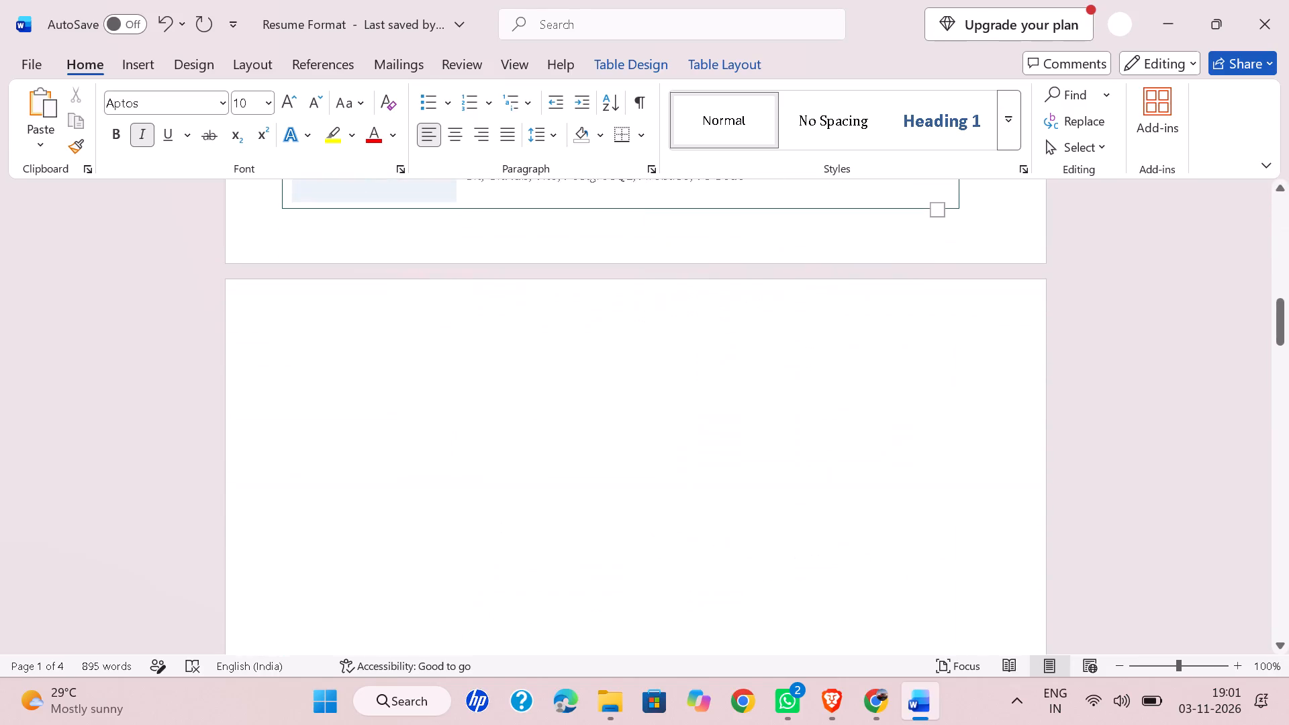
{"action": "scroll", "coordinate": [578, 512], "scroll_direction": "down", "scroll_amount": 1}
{"action": "scroll", "coordinate": [578, 512], "scroll_direction": "up", "scroll_amount": 3}
{"action": "right_click", "coordinate": [578, 512]}
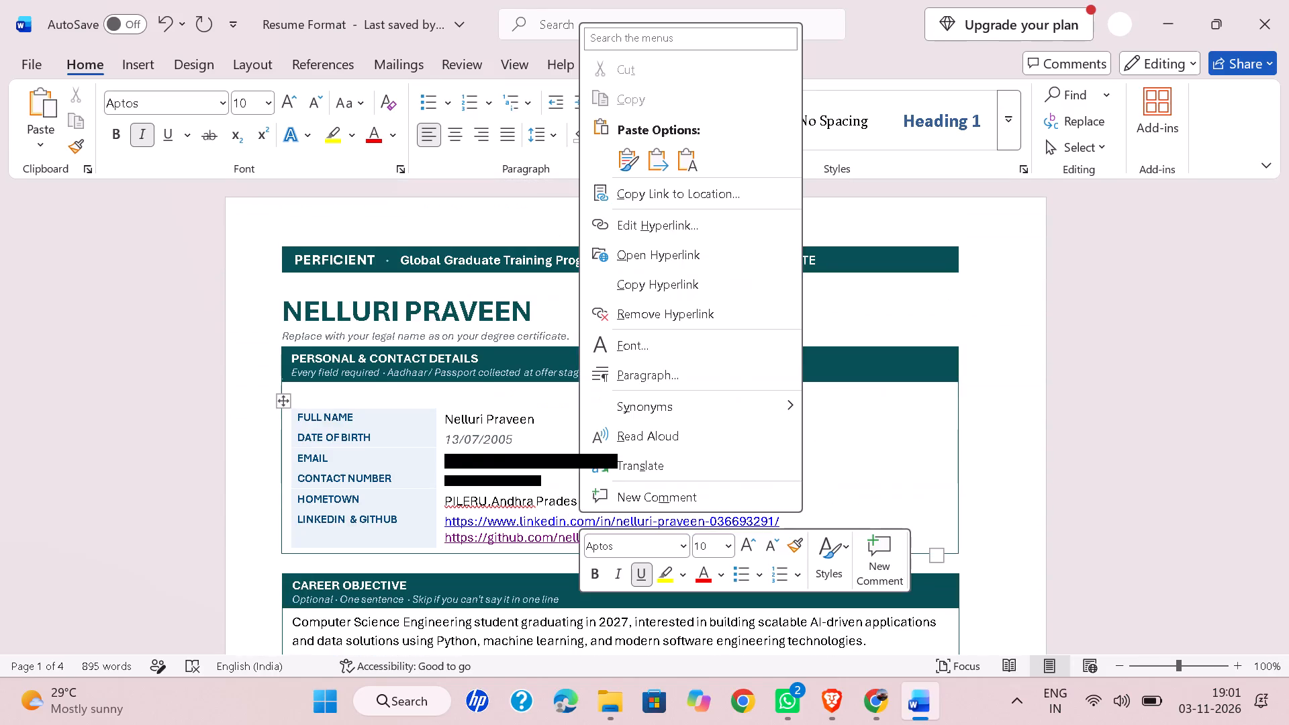
{"action": "scroll", "coordinate": [578, 512], "scroll_direction": "down", "scroll_amount": 2, "text": "ctrl"}
{"action": "left_click", "coordinate": [240, 502]}
{"action": "scroll", "coordinate": [240, 502], "scroll_direction": "down", "scroll_amount": 2}
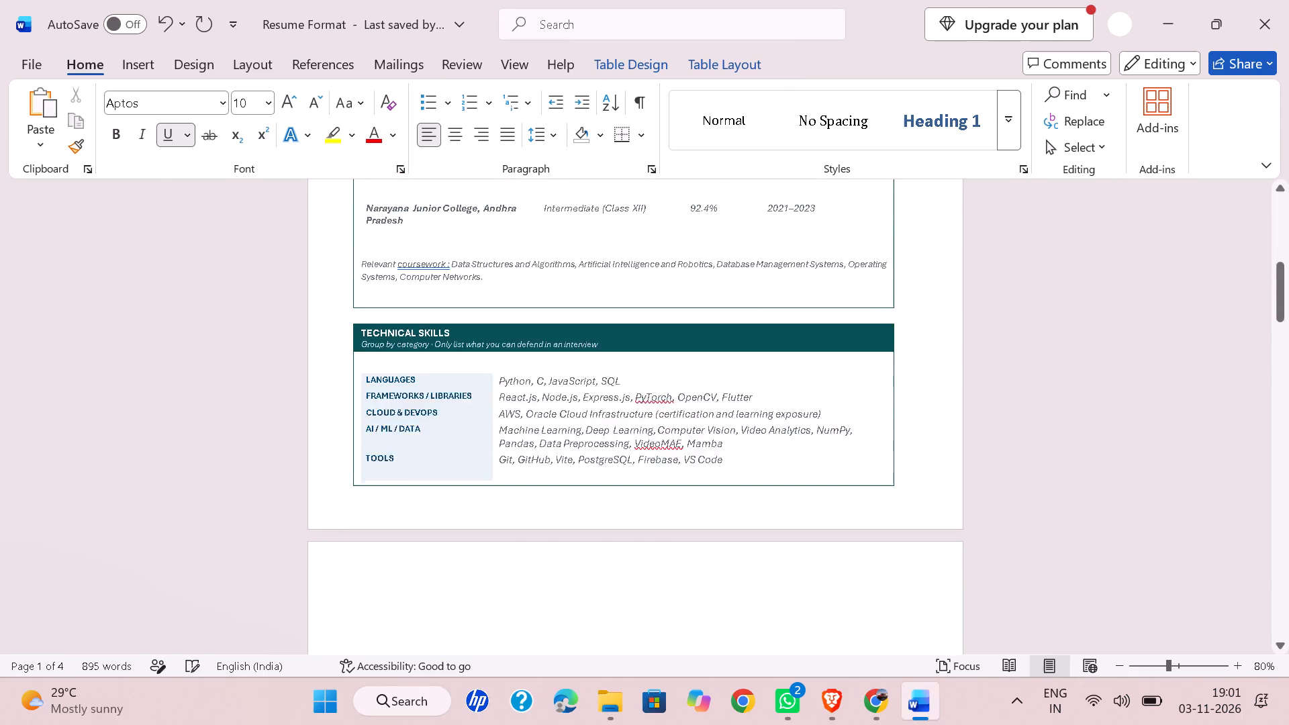
{"action": "scroll", "coordinate": [240, 502], "scroll_direction": "down", "scroll_amount": 3}
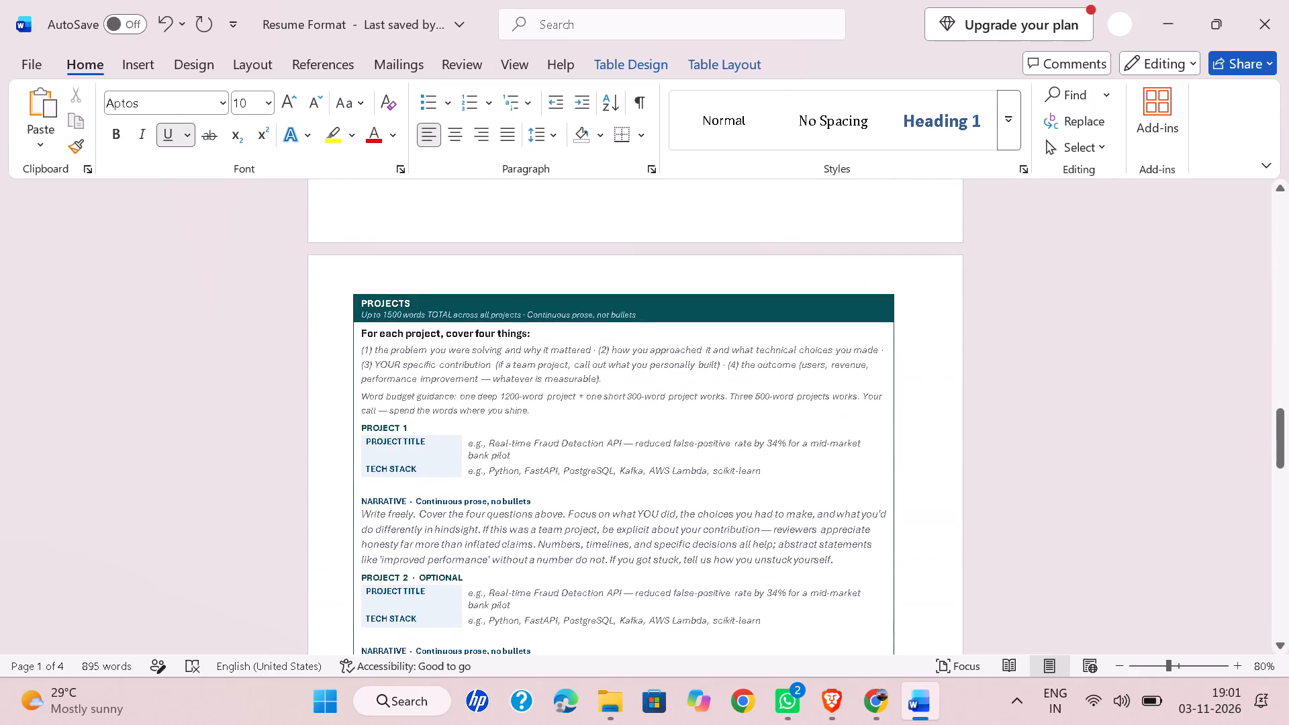
{"action": "scroll", "coordinate": [240, 502], "scroll_direction": "up", "scroll_amount": 2}
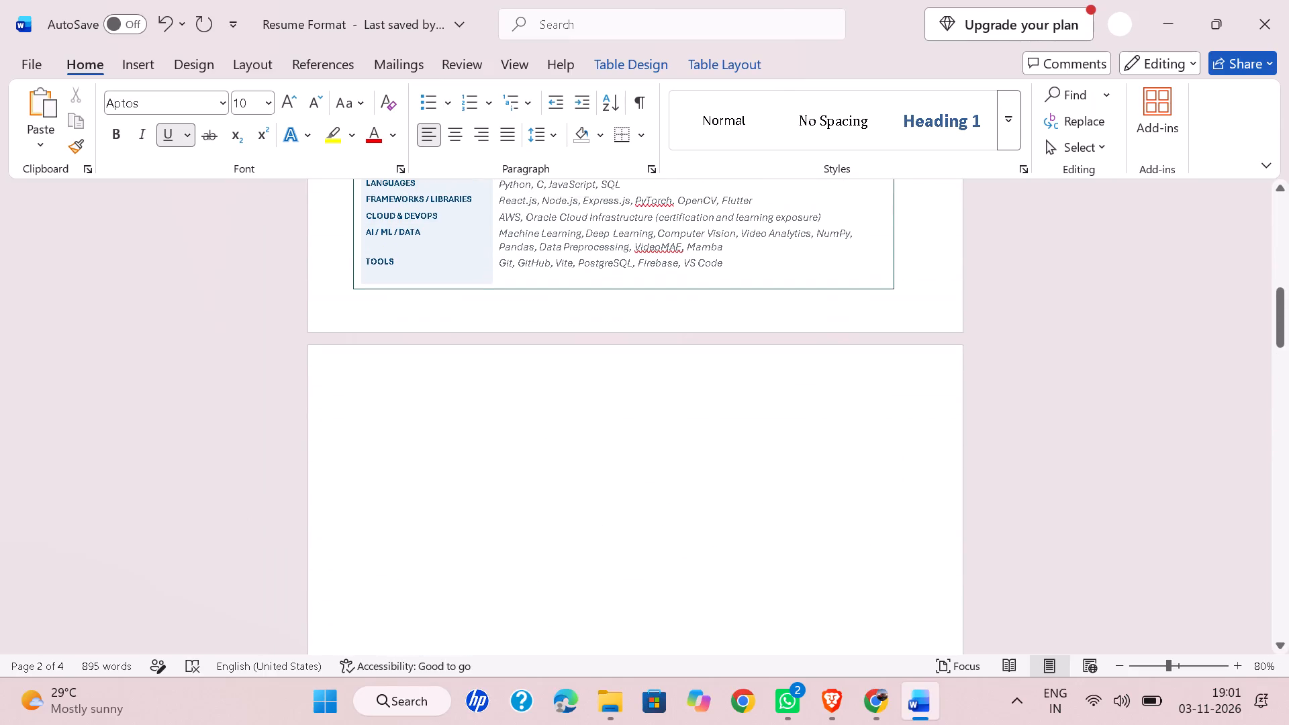
{"action": "scroll", "coordinate": [240, 502], "scroll_direction": "up", "scroll_amount": 1}
{"action": "scroll", "coordinate": [240, 502], "scroll_direction": "down", "scroll_amount": 2}
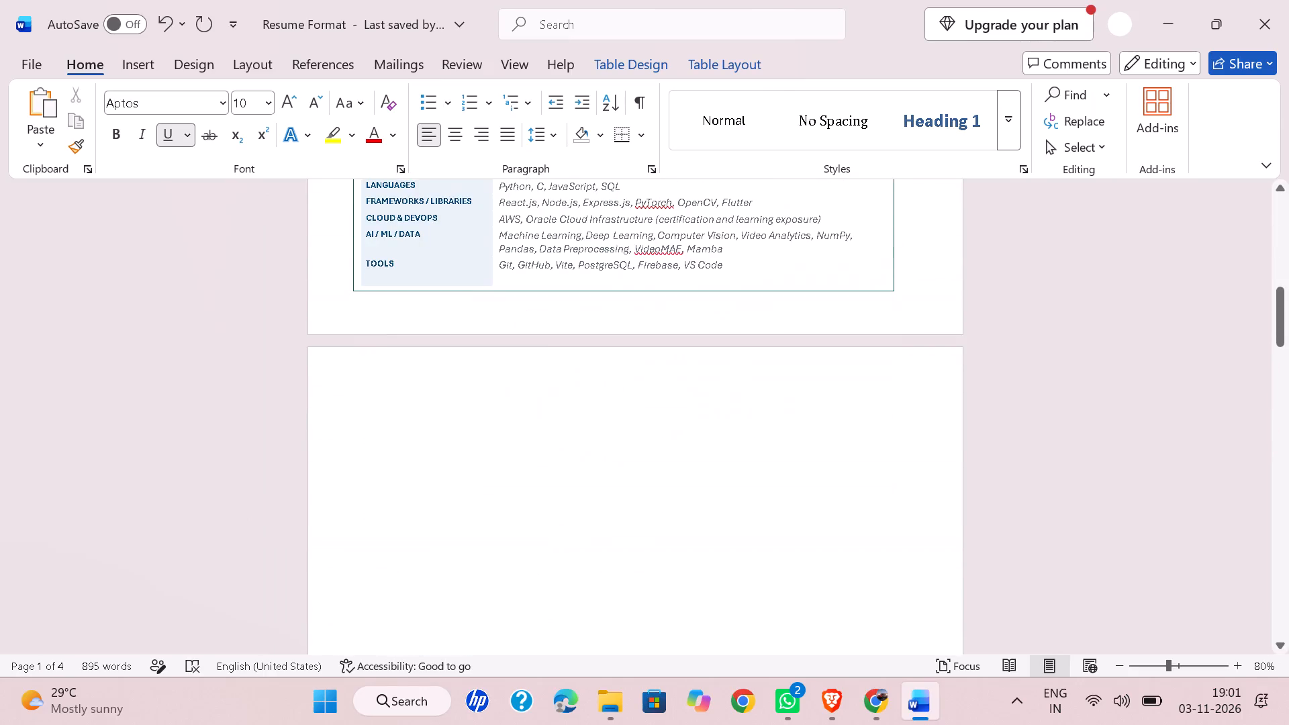
{"action": "scroll", "coordinate": [323, 459], "scroll_direction": "down", "scroll_amount": 2}
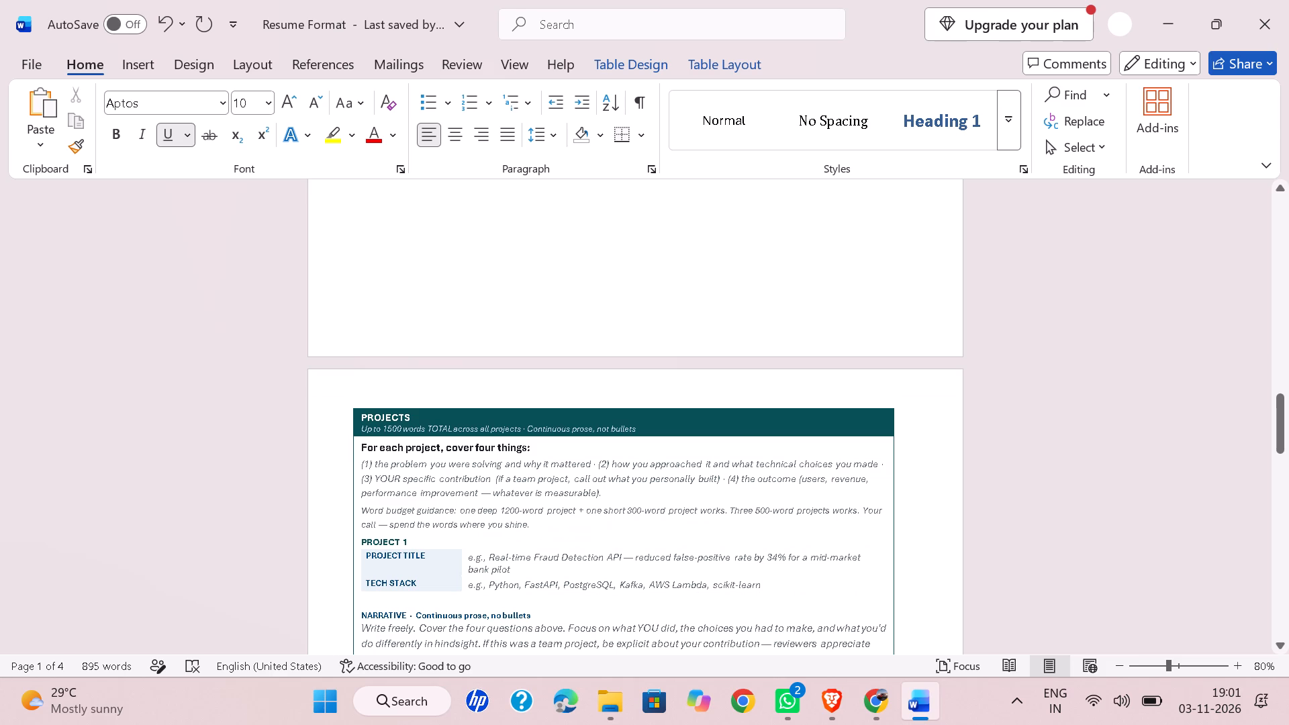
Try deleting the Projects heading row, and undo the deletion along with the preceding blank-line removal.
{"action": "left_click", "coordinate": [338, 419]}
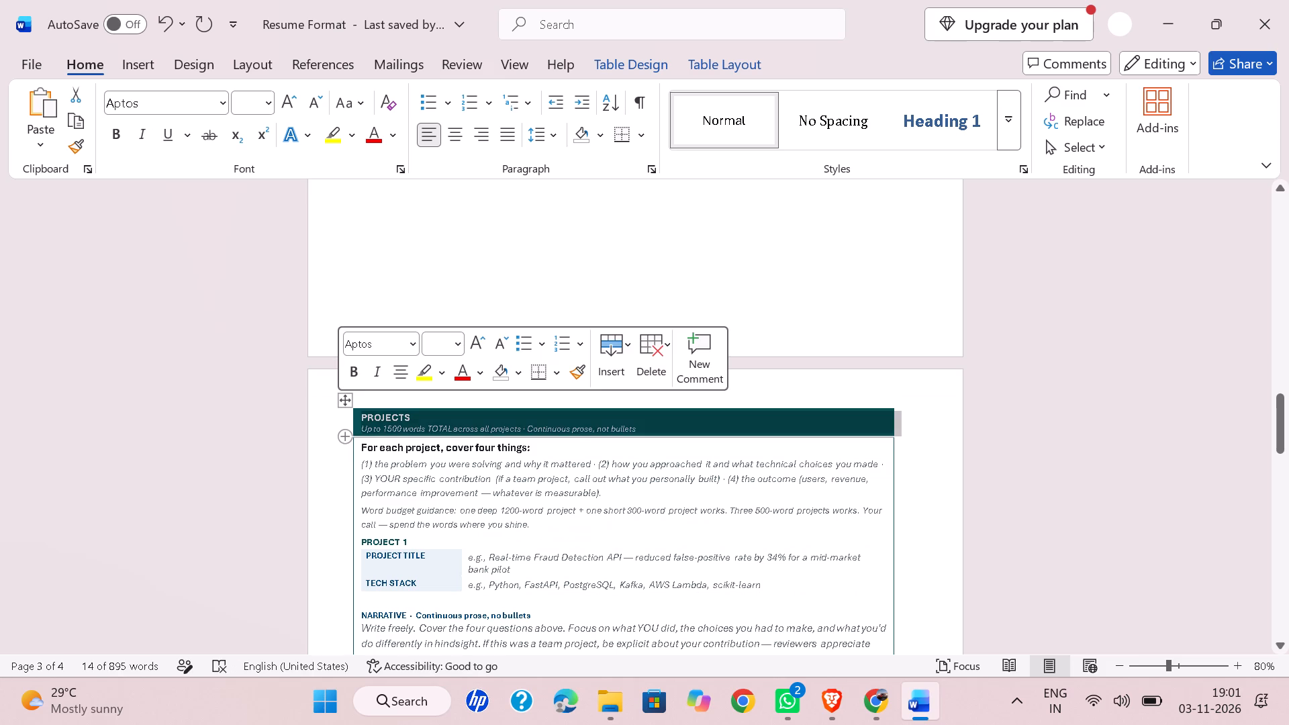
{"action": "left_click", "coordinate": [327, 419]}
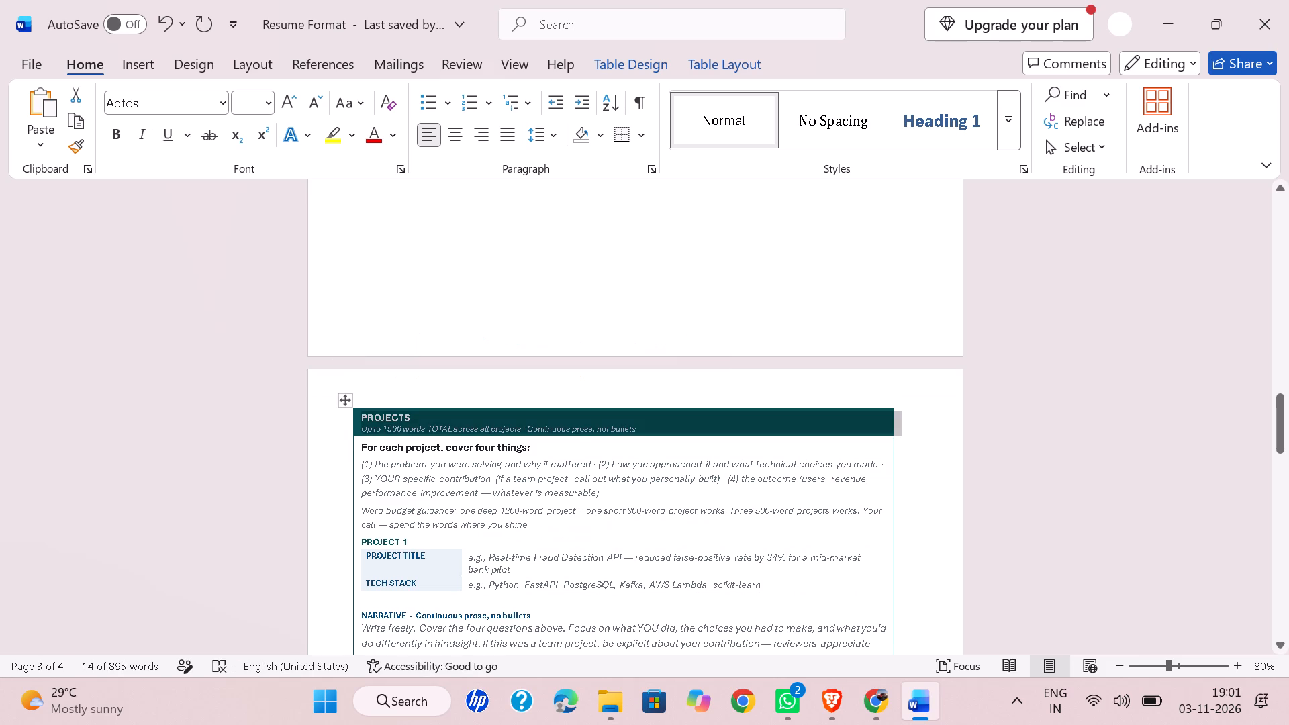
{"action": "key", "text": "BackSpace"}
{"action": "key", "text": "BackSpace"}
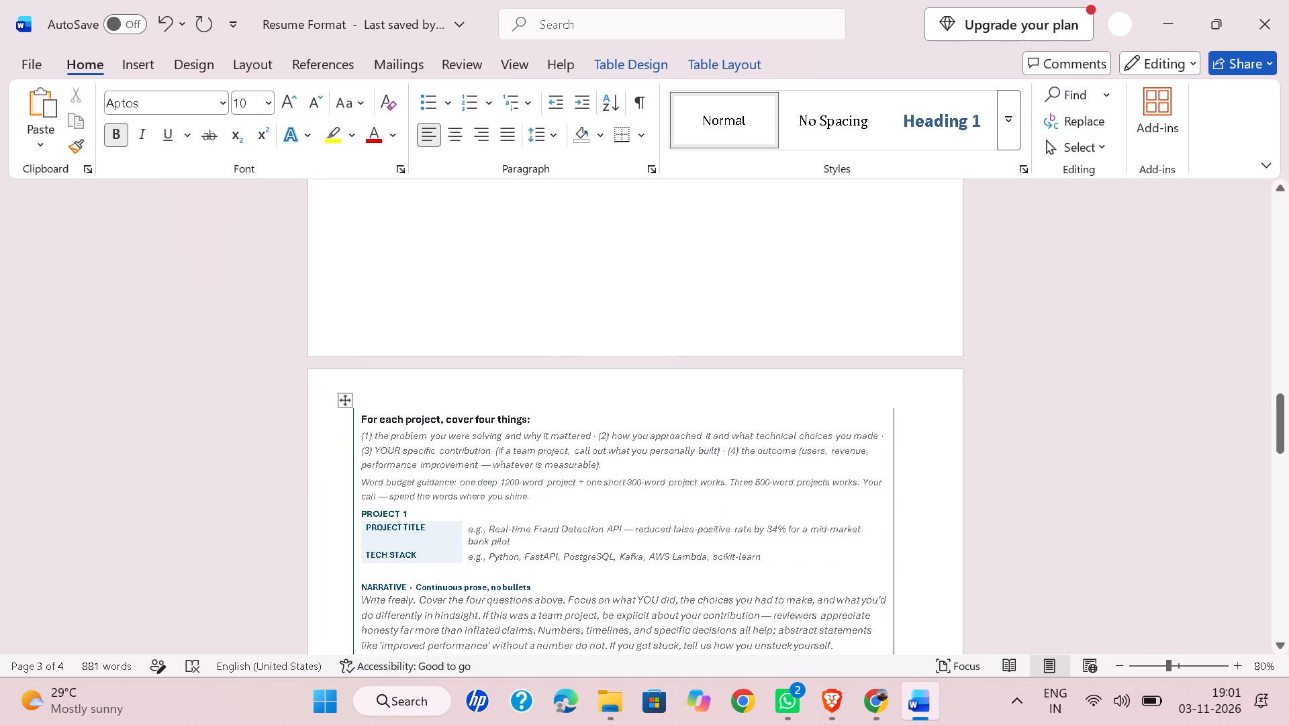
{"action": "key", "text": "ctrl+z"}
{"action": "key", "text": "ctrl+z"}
Remove the extra blank line below the list in the AI / ML / Data row.
{"action": "scroll", "coordinate": [327, 419], "scroll_direction": "up", "scroll_amount": 1}
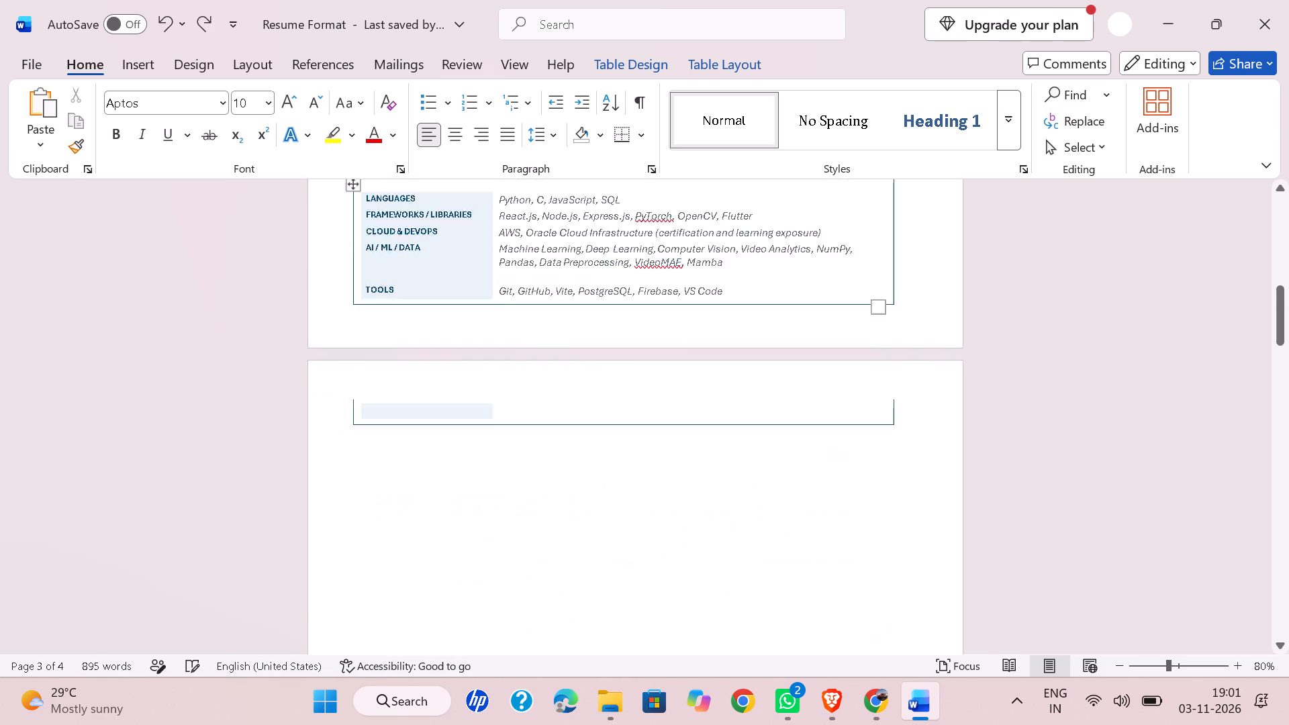
{"action": "scroll", "coordinate": [327, 419], "scroll_direction": "up", "scroll_amount": 1}
{"action": "scroll", "coordinate": [327, 419], "scroll_direction": "down", "scroll_amount": 1}
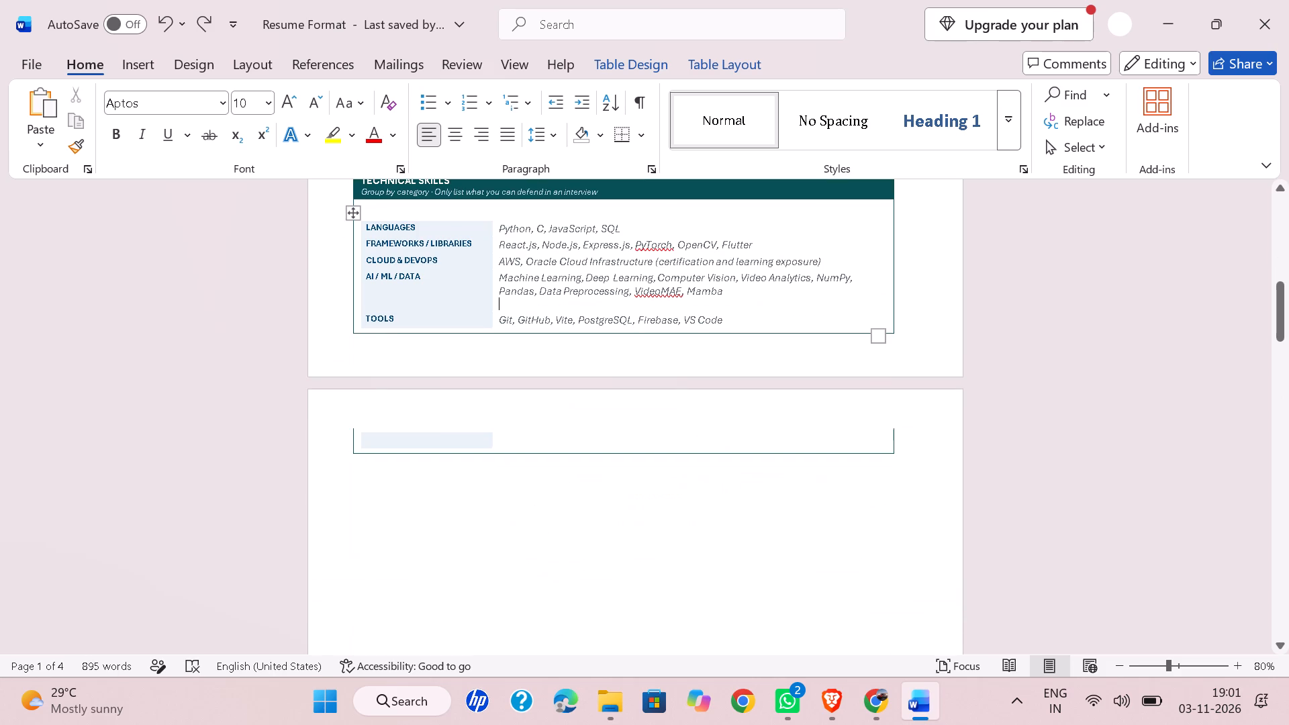
{"action": "key", "text": "BackSpace"}
Remove the extra blank line above the "Relevant coursework" paragraph in the Education section.
{"action": "scroll", "coordinate": [327, 419], "scroll_direction": "up", "scroll_amount": 1}
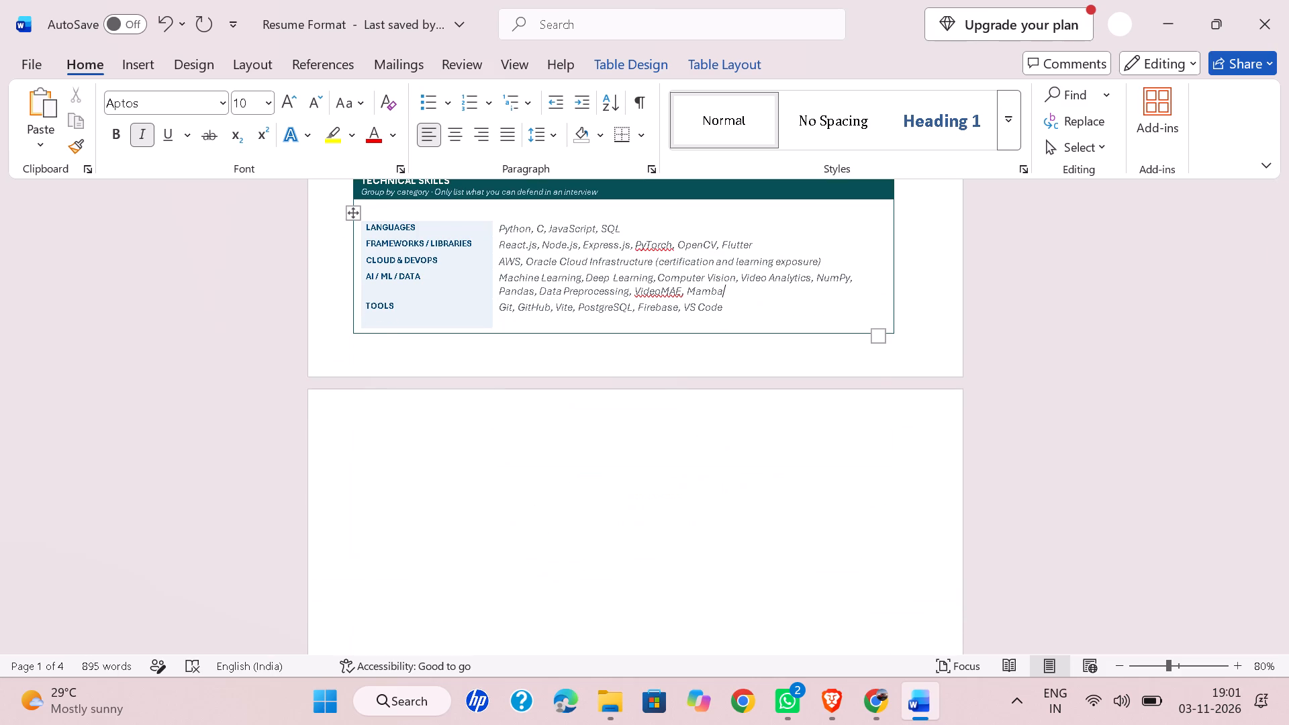
{"action": "scroll", "coordinate": [327, 419], "scroll_direction": "up", "scroll_amount": 1}
{"action": "scroll", "coordinate": [258, 401], "scroll_direction": "up", "scroll_amount": 1}
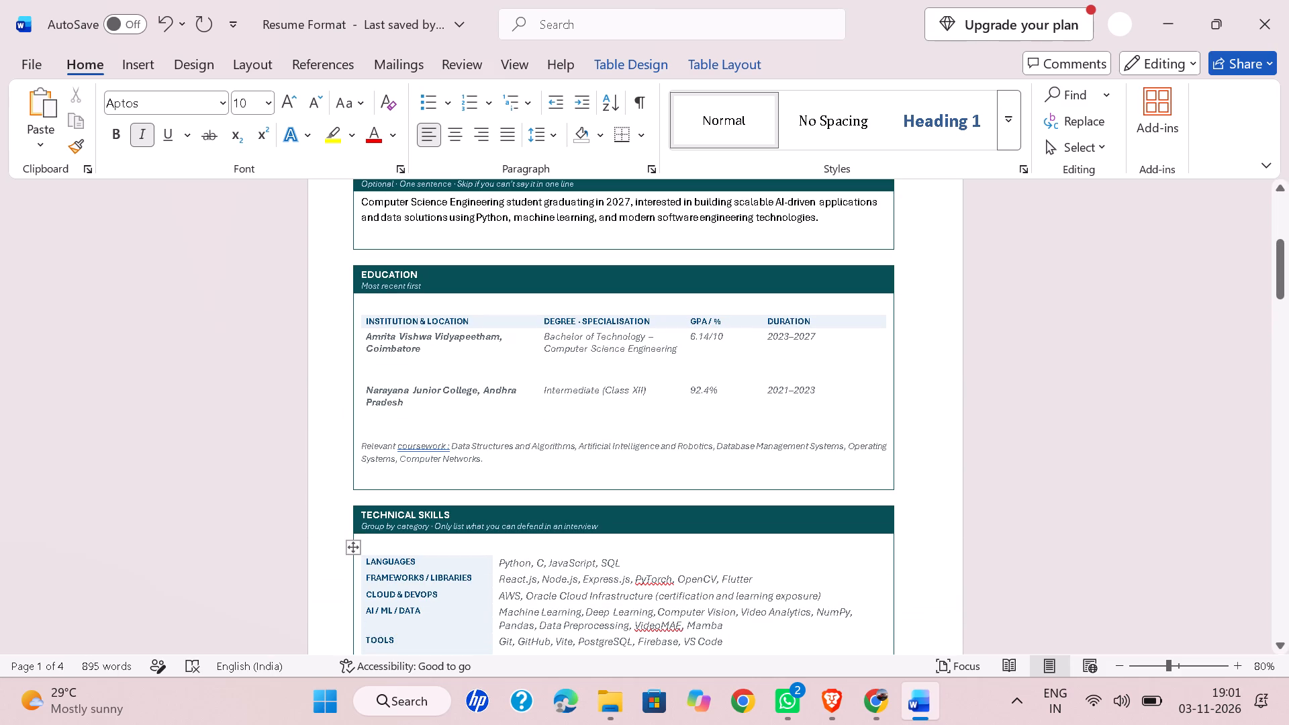
{"action": "left_click", "coordinate": [364, 442]}
{"action": "key", "text": "BackSpace"}
Examine the empty page after Technical Skills and the sections that follow it, from Projects to Extra-Curriculars.
{"action": "scroll", "coordinate": [364, 442], "scroll_direction": "down", "scroll_amount": 2}
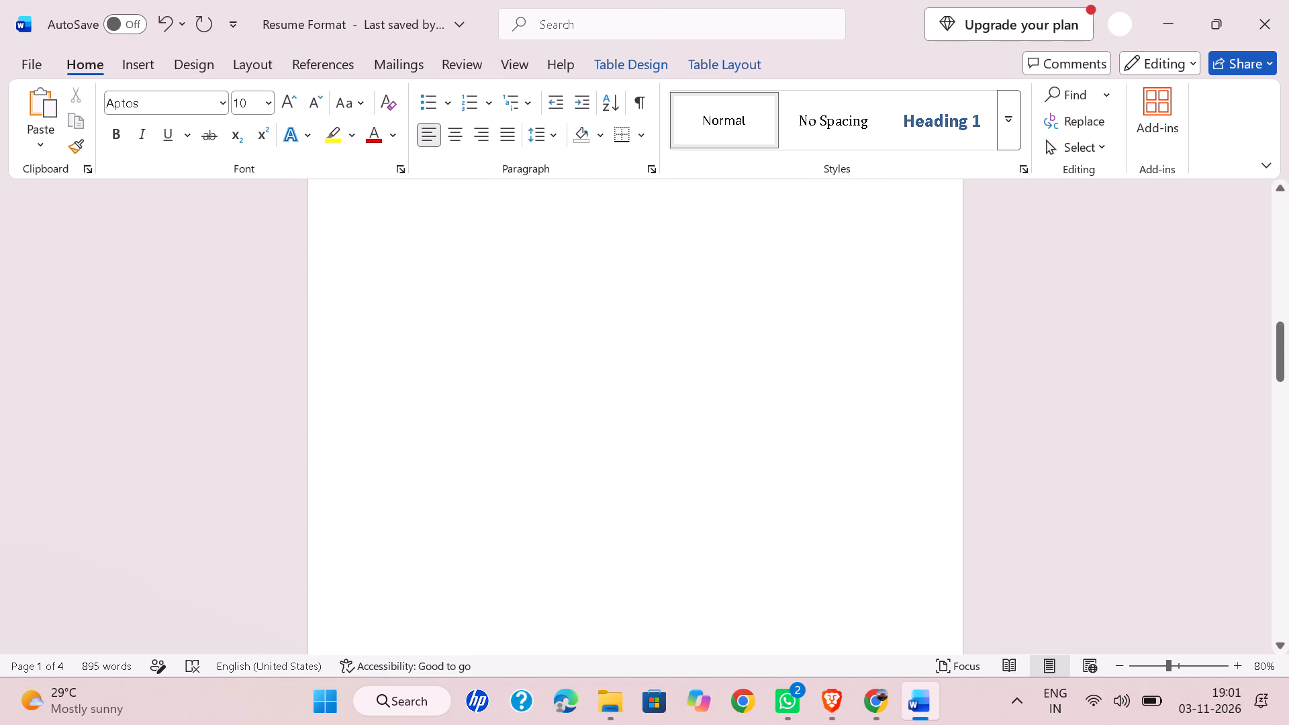
{"action": "scroll", "coordinate": [364, 442], "scroll_direction": "down", "scroll_amount": 2}
{"action": "scroll", "coordinate": [364, 442], "scroll_direction": "up", "scroll_amount": 1}
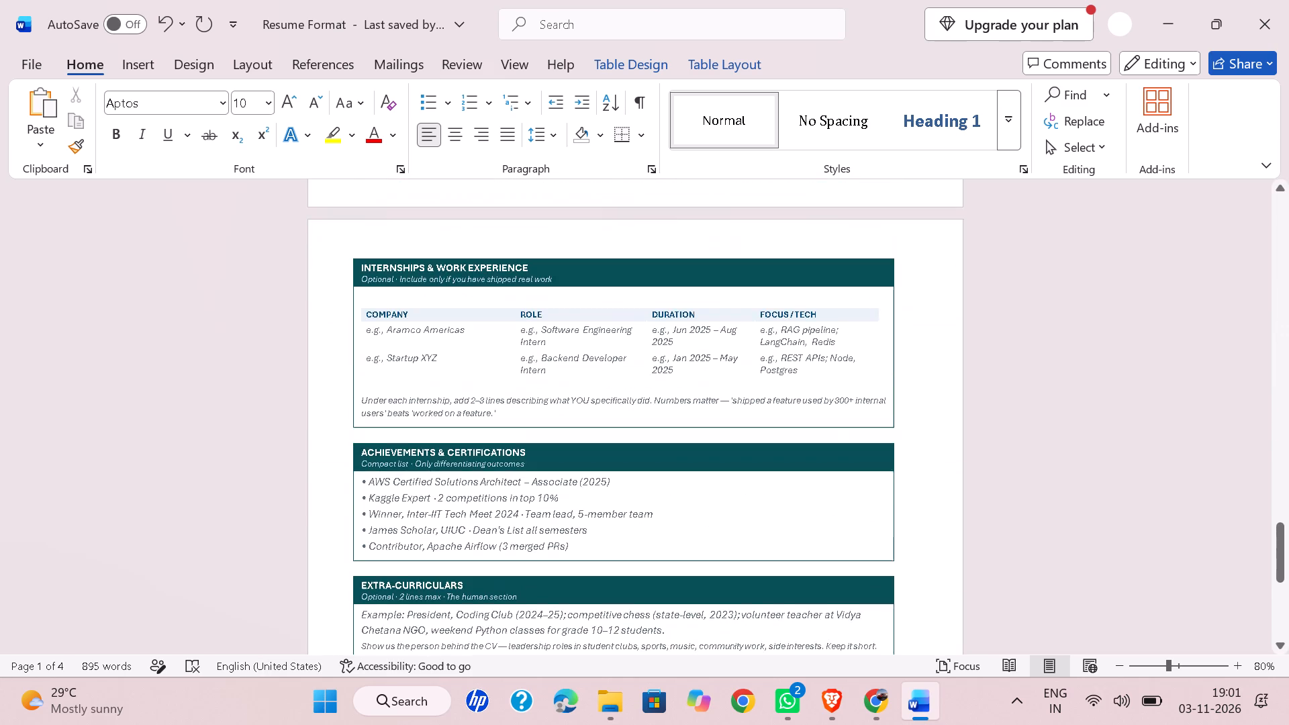
{"action": "scroll", "coordinate": [364, 442], "scroll_direction": "up", "scroll_amount": 4}
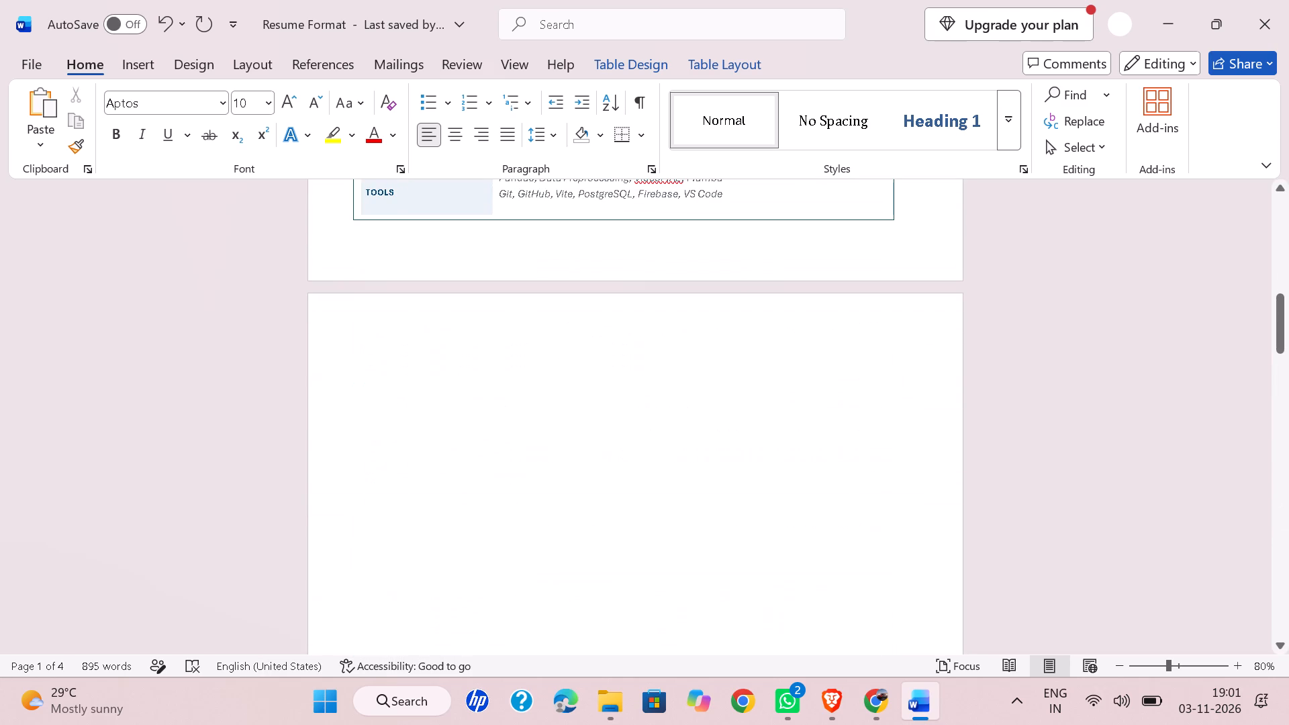
{"action": "left_click", "coordinate": [370, 442]}
{"action": "right_click", "coordinate": [370, 442]}
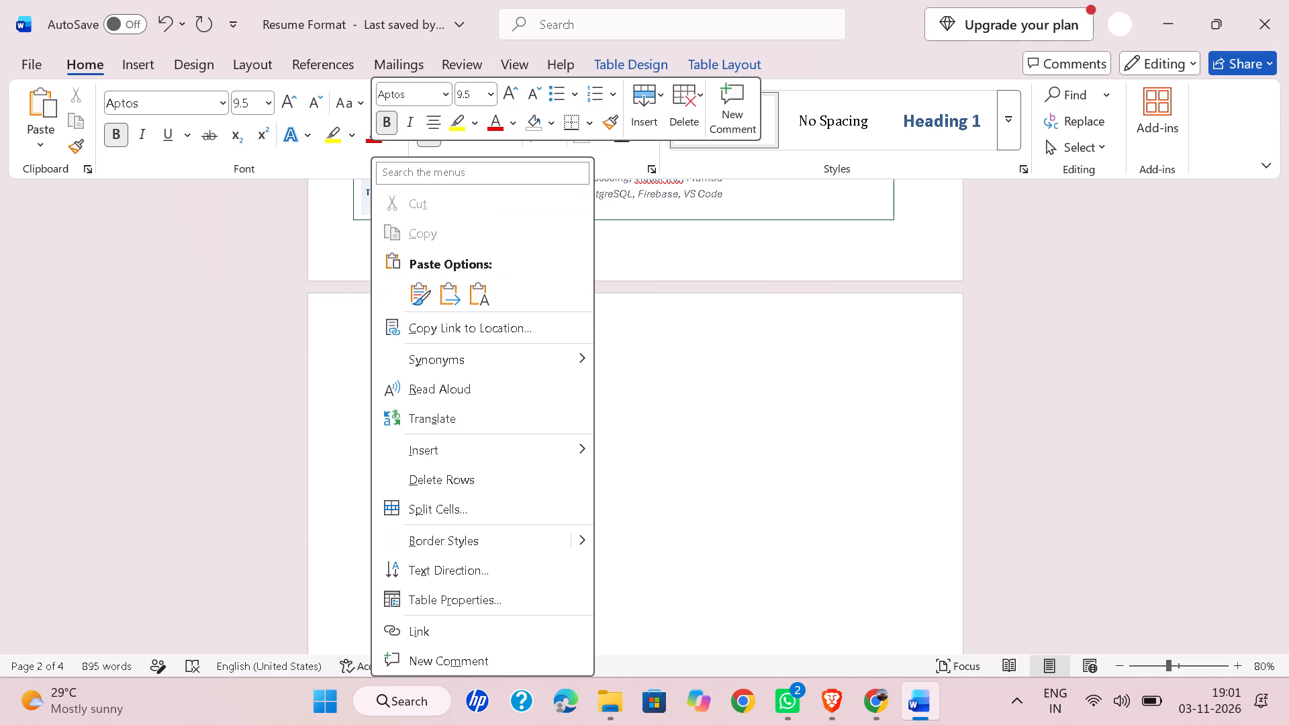
{"action": "left_click", "coordinate": [732, 416]}
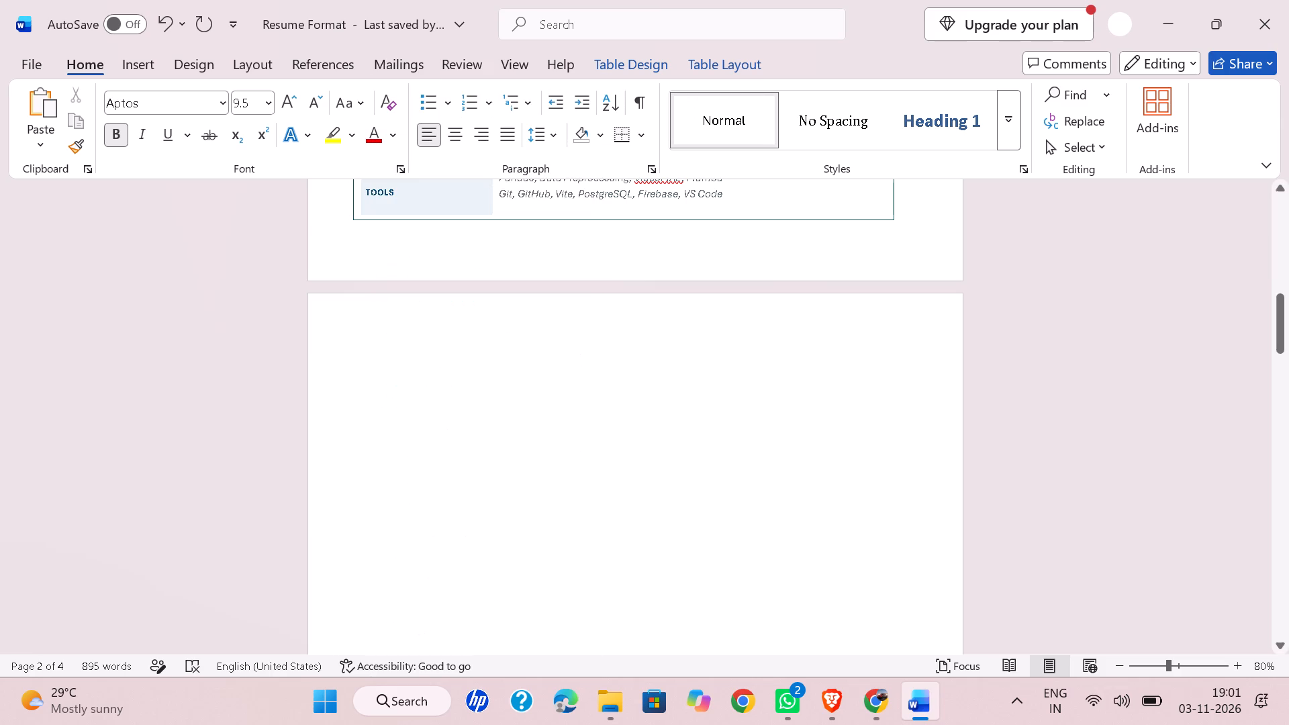
{"action": "scroll", "coordinate": [732, 416], "scroll_direction": "down", "scroll_amount": 2}
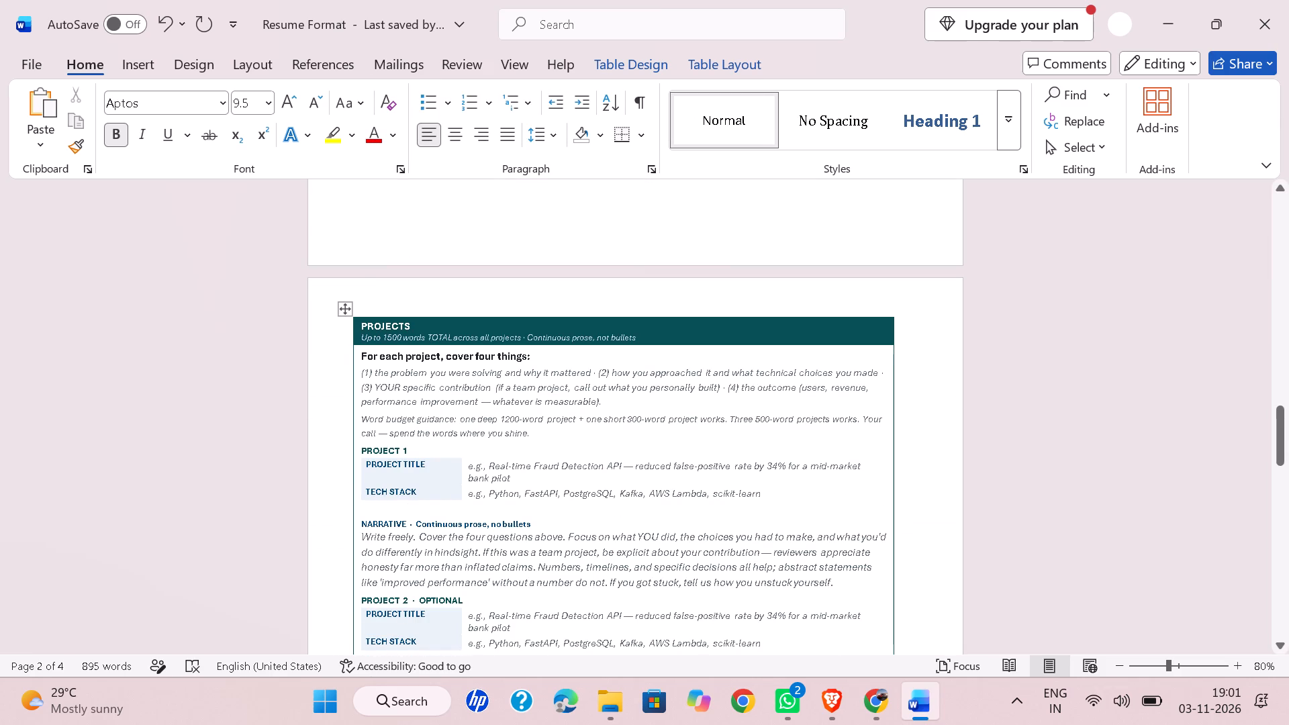
Move the Projects table up to the top of the page directly after Technical Skills.
{"action": "left_click_drag", "start_coordinate": [347, 314], "coordinate": [343, 279]}
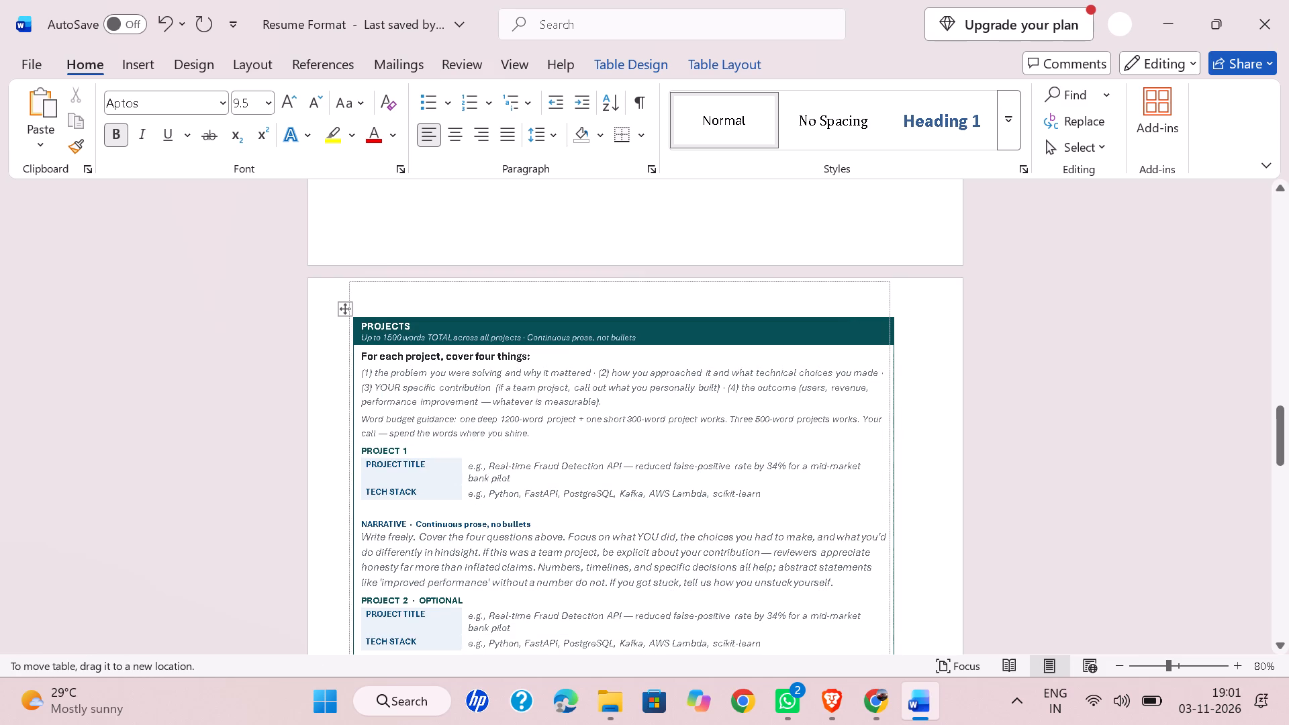
{"action": "left_click_drag", "start_coordinate": [343, 279], "coordinate": [340, 261]}
{"action": "scroll", "coordinate": [340, 261], "scroll_direction": "up", "scroll_amount": 1}
{"action": "scroll", "coordinate": [340, 261], "scroll_direction": "down", "scroll_amount": 1}
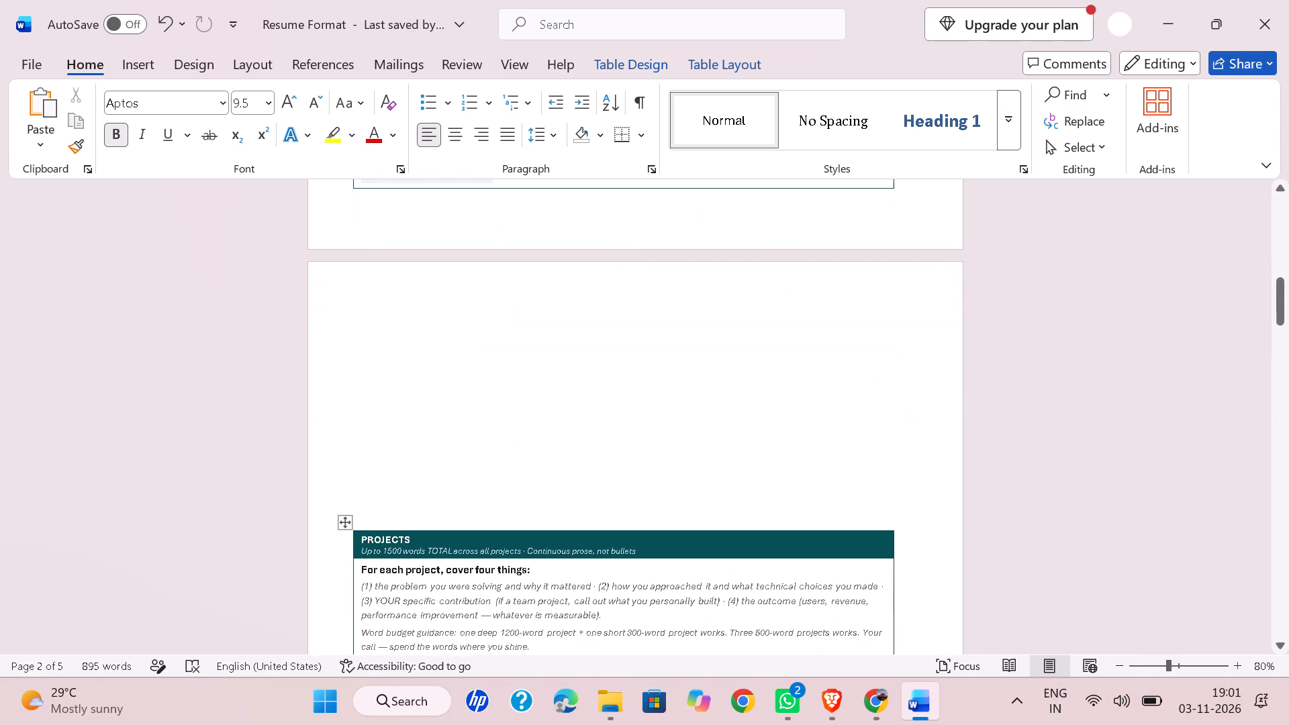
{"action": "scroll", "coordinate": [340, 261], "scroll_direction": "down", "scroll_amount": 1}
{"action": "left_click_drag", "start_coordinate": [345, 516], "coordinate": [338, 297]}
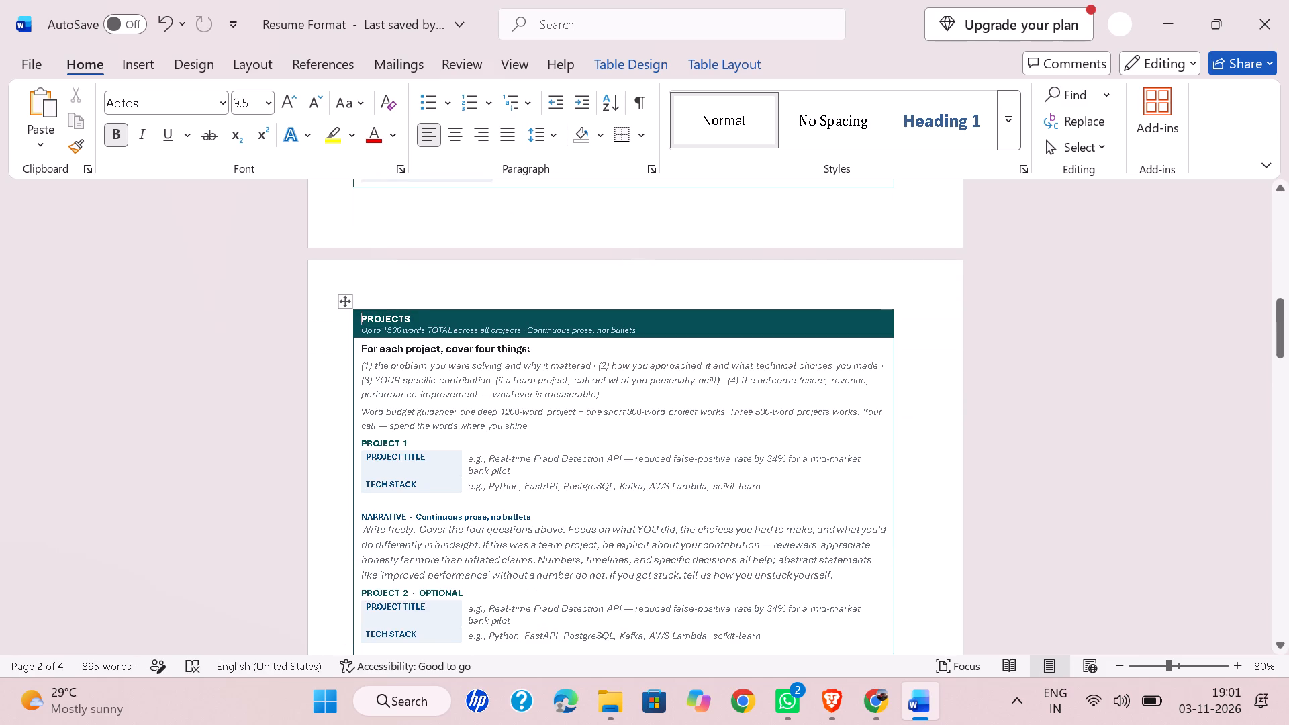
{"action": "scroll", "coordinate": [200, 397], "scroll_direction": "down", "scroll_amount": 4}
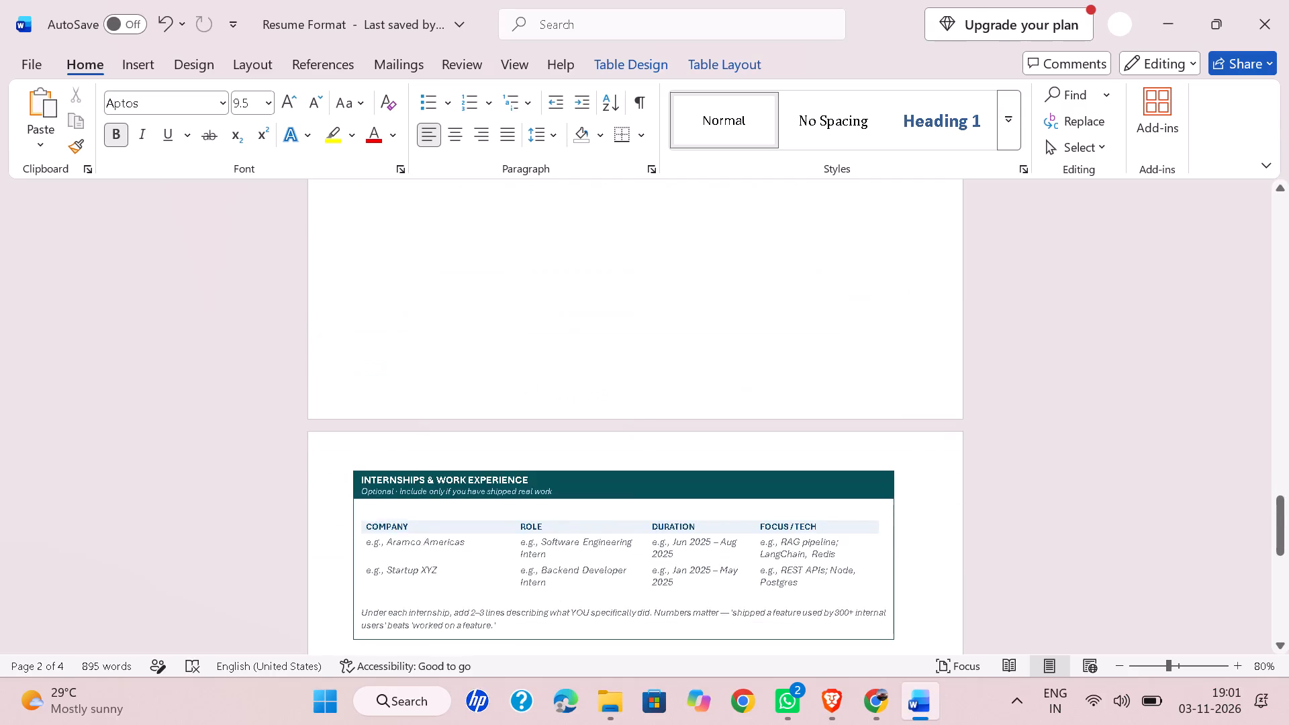
{"action": "scroll", "coordinate": [200, 397], "scroll_direction": "down", "scroll_amount": 2}
{"action": "scroll", "coordinate": [200, 397], "scroll_direction": "up", "scroll_amount": 5}
{"action": "scroll", "coordinate": [312, 418], "scroll_direction": "up", "scroll_amount": 1}
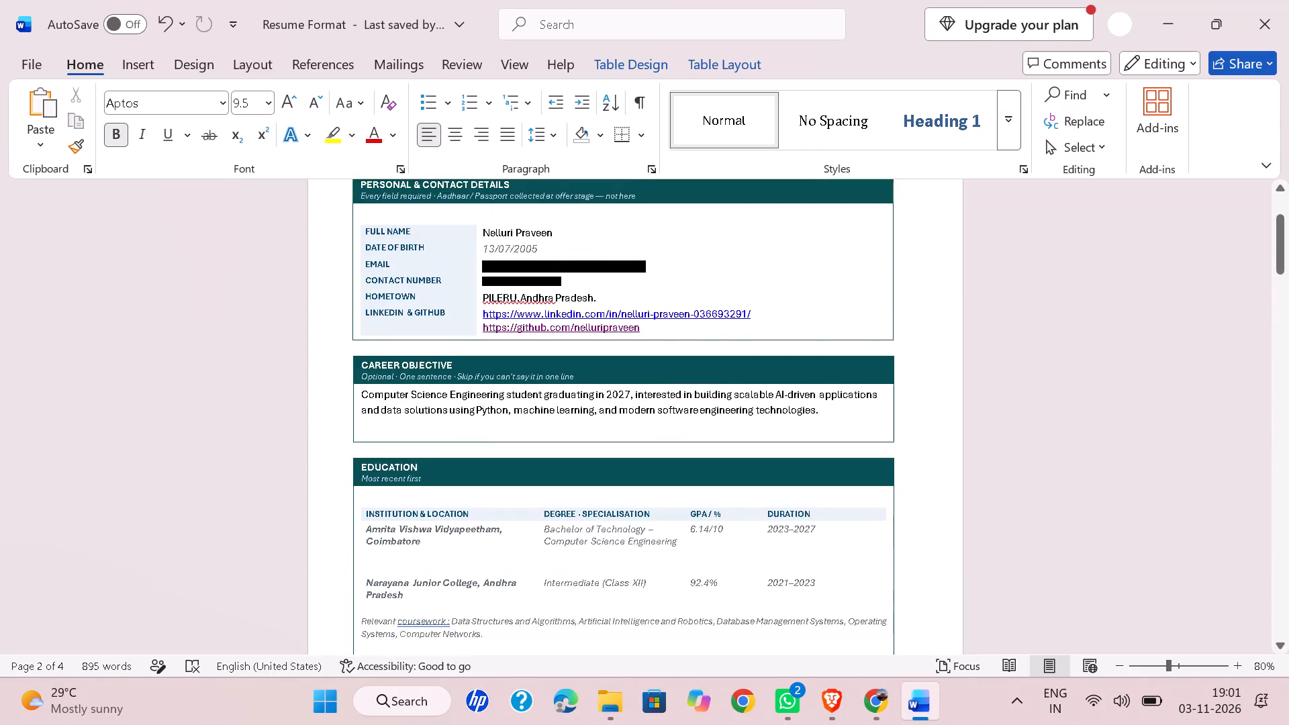
{"action": "scroll", "coordinate": [312, 418], "scroll_direction": "down", "scroll_amount": 1}
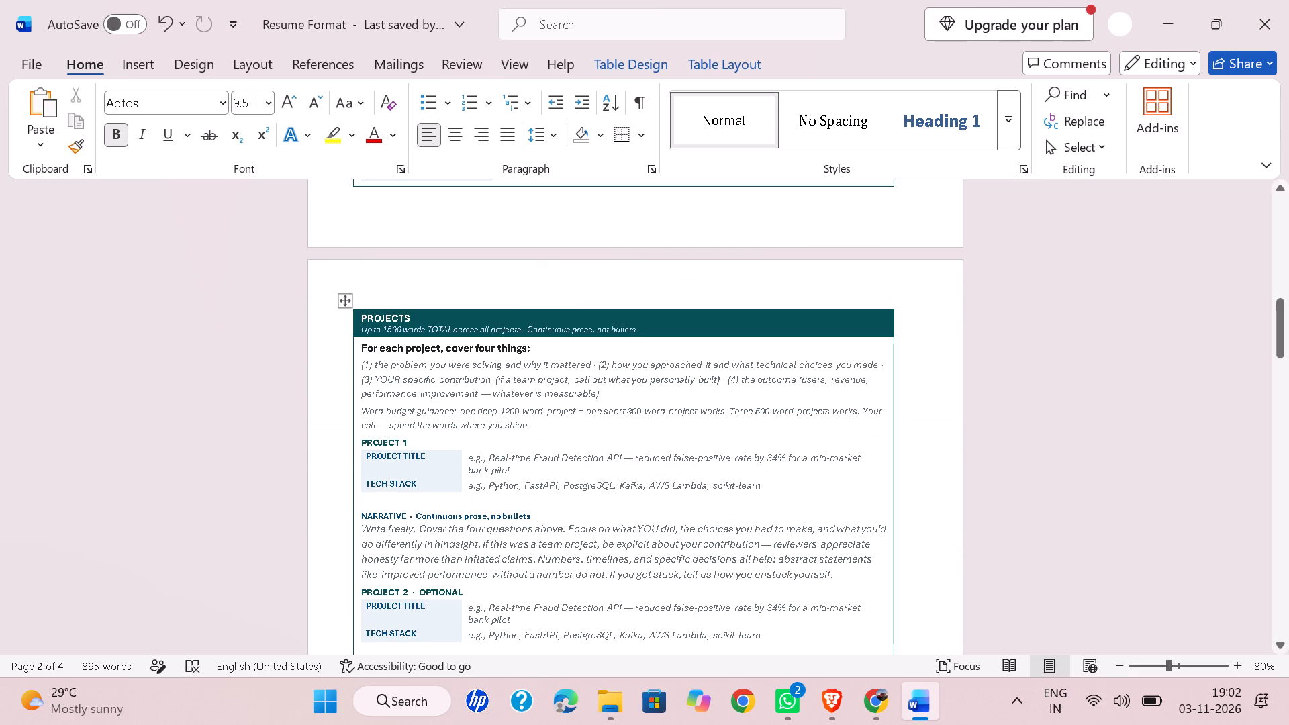
{"action": "double_click", "coordinate": [417, 328]}
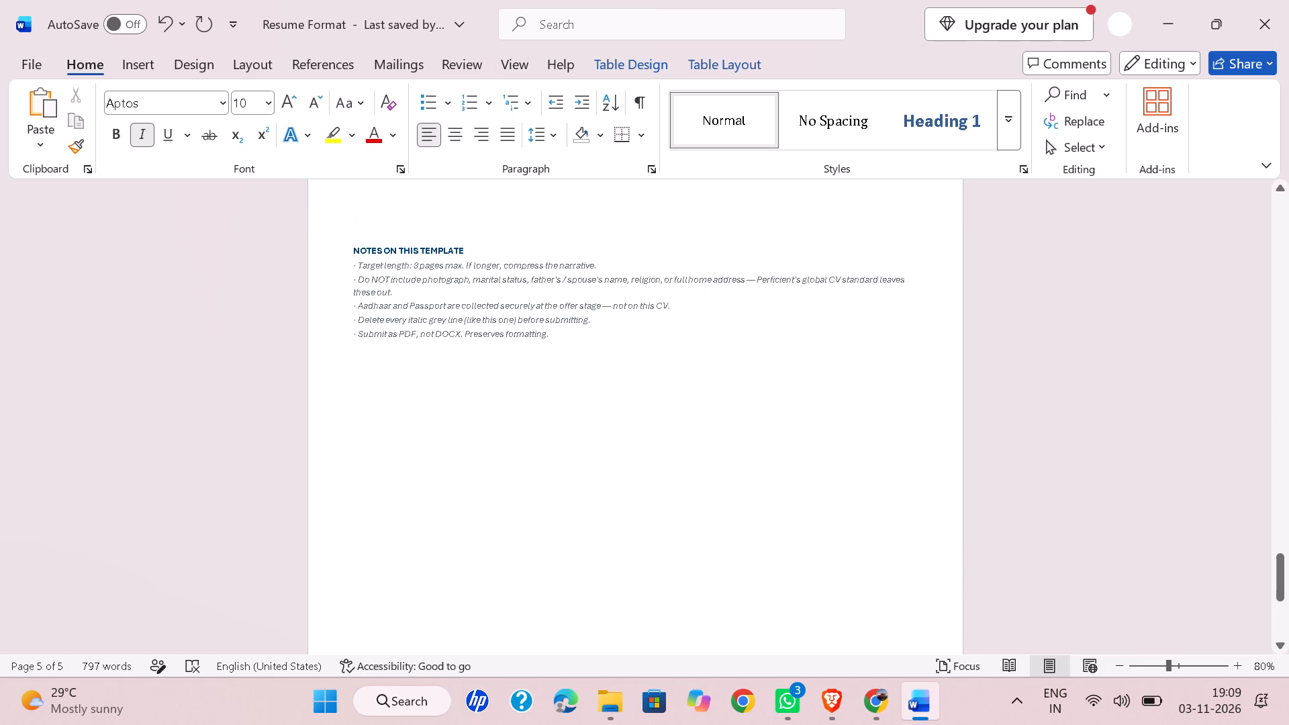
{"action": "left_click_drag", "start_coordinate": [342, 240], "coordinate": [426, 293]}
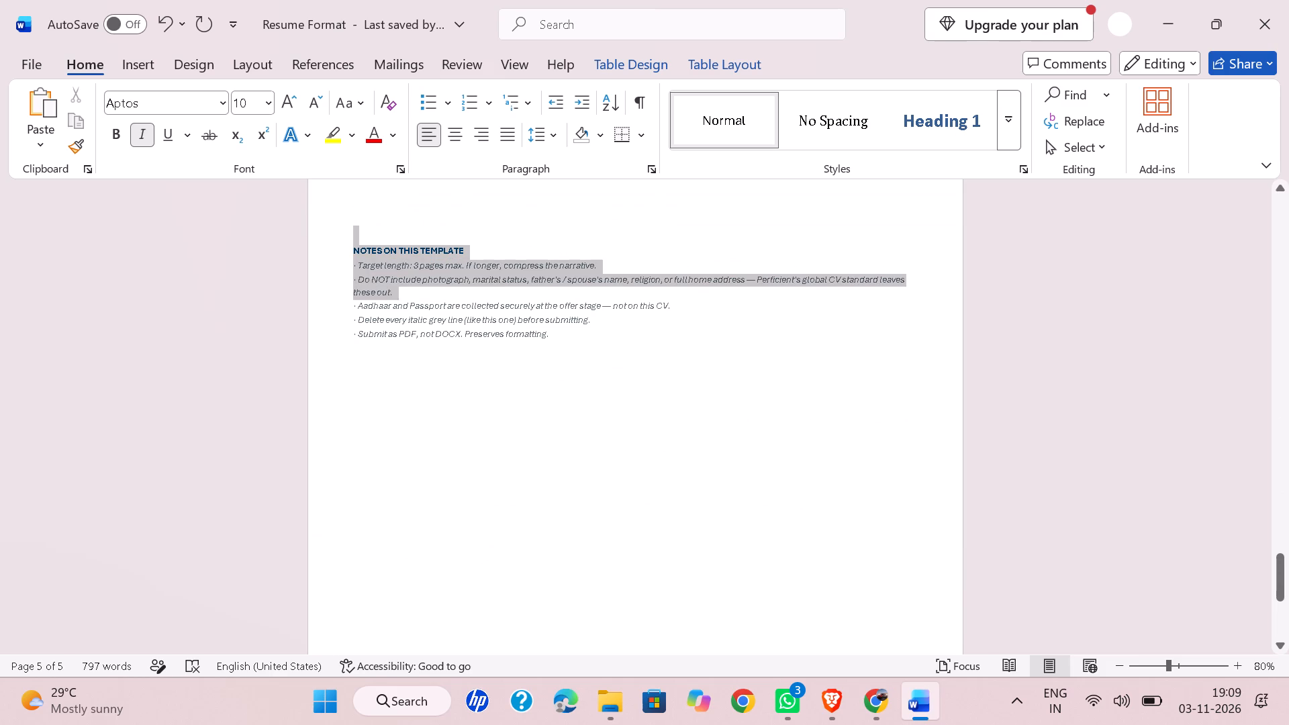
{"action": "left_click_drag", "start_coordinate": [426, 293], "coordinate": [598, 375]}
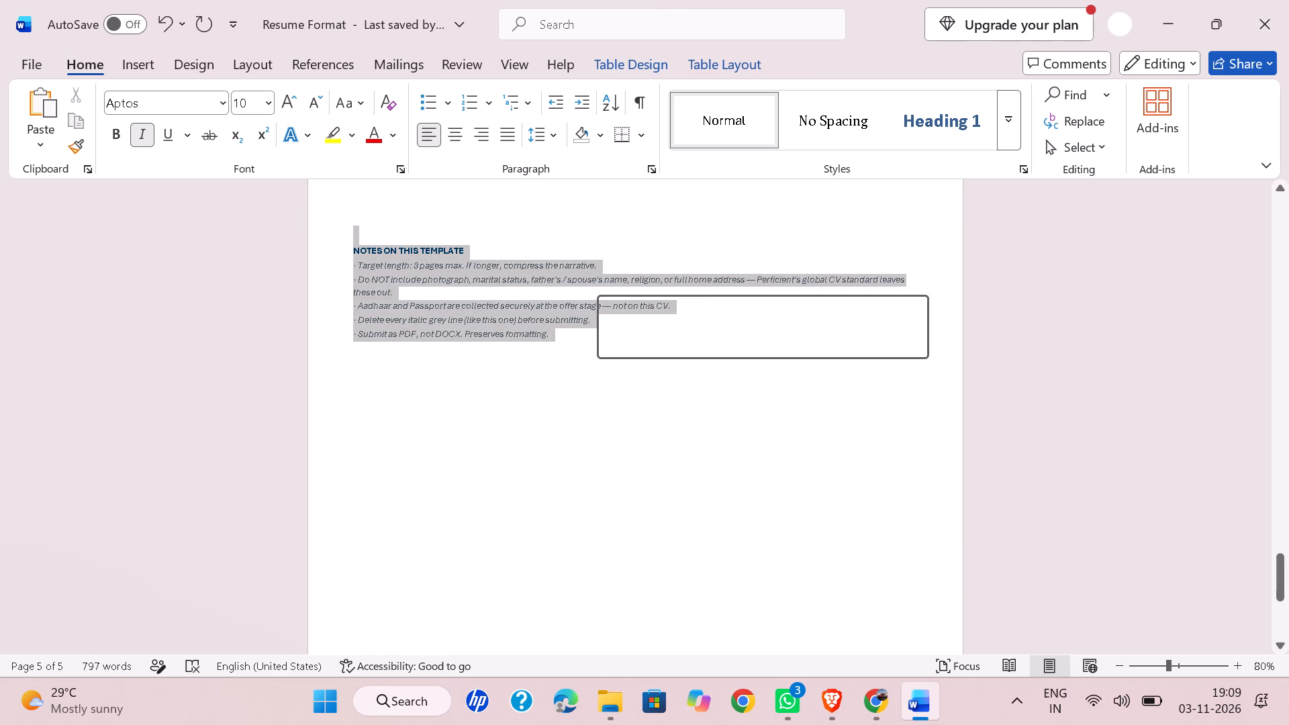
{"action": "key", "text": "BackSpace"}
{"action": "key", "text": "BackSpace"}
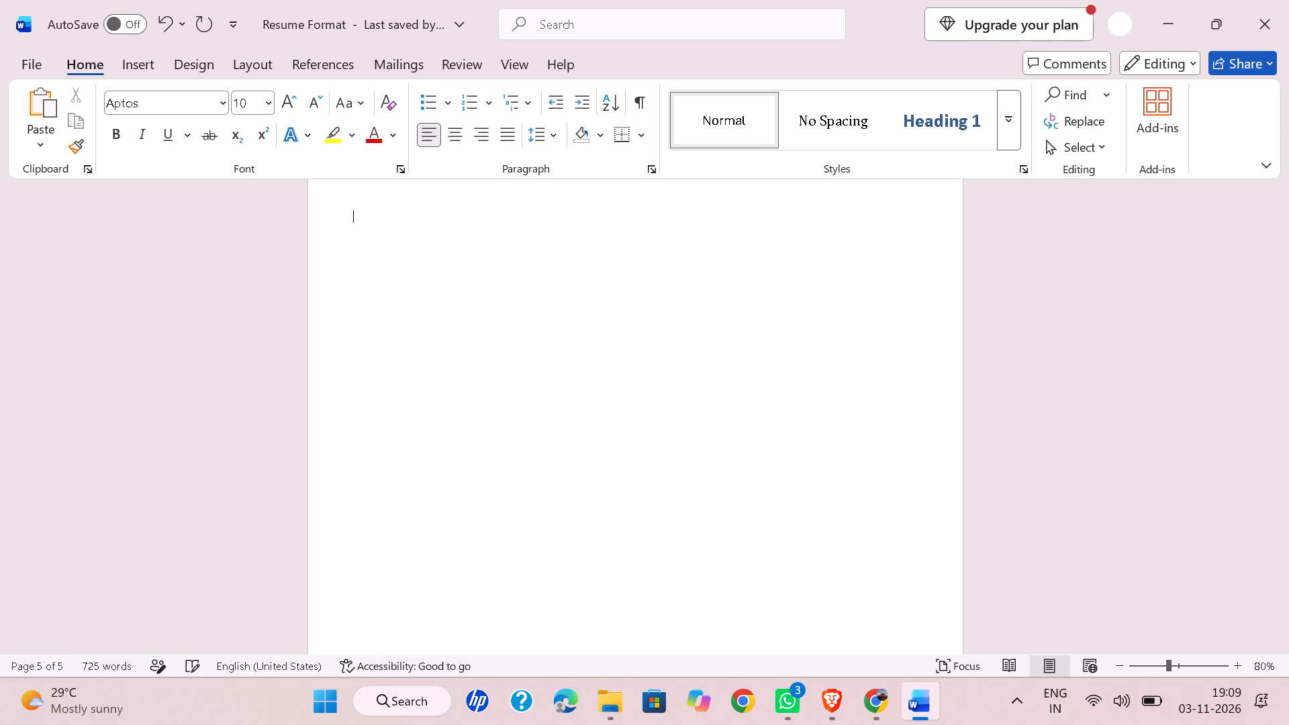
Remove the empty paragraphs and blank pages following the Extra-Curriculars section.
{"action": "key", "text": "BackSpace"}
{"action": "scroll", "coordinate": [598, 375], "scroll_direction": "up", "scroll_amount": 4}
{"action": "key", "text": "BackSpace"}
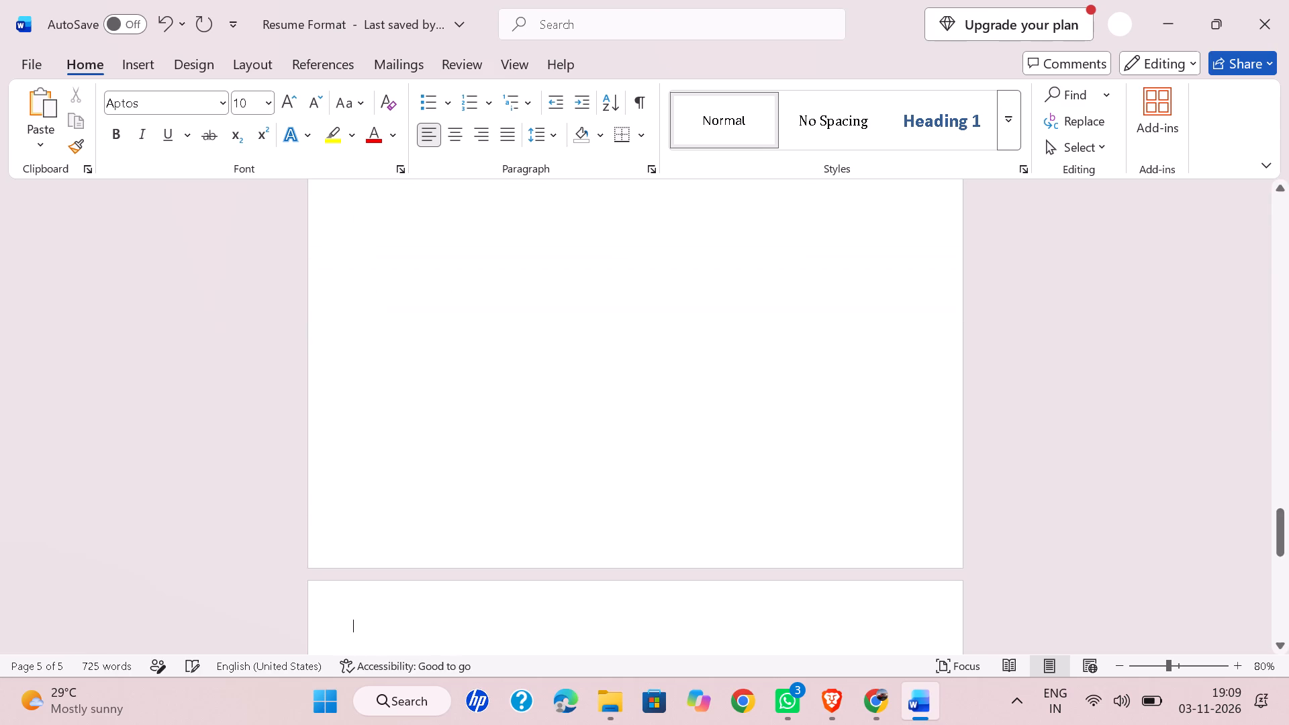
{"action": "key", "text": "BackSpace"}
{"action": "scroll", "coordinate": [598, 375], "scroll_direction": "up", "scroll_amount": 1}
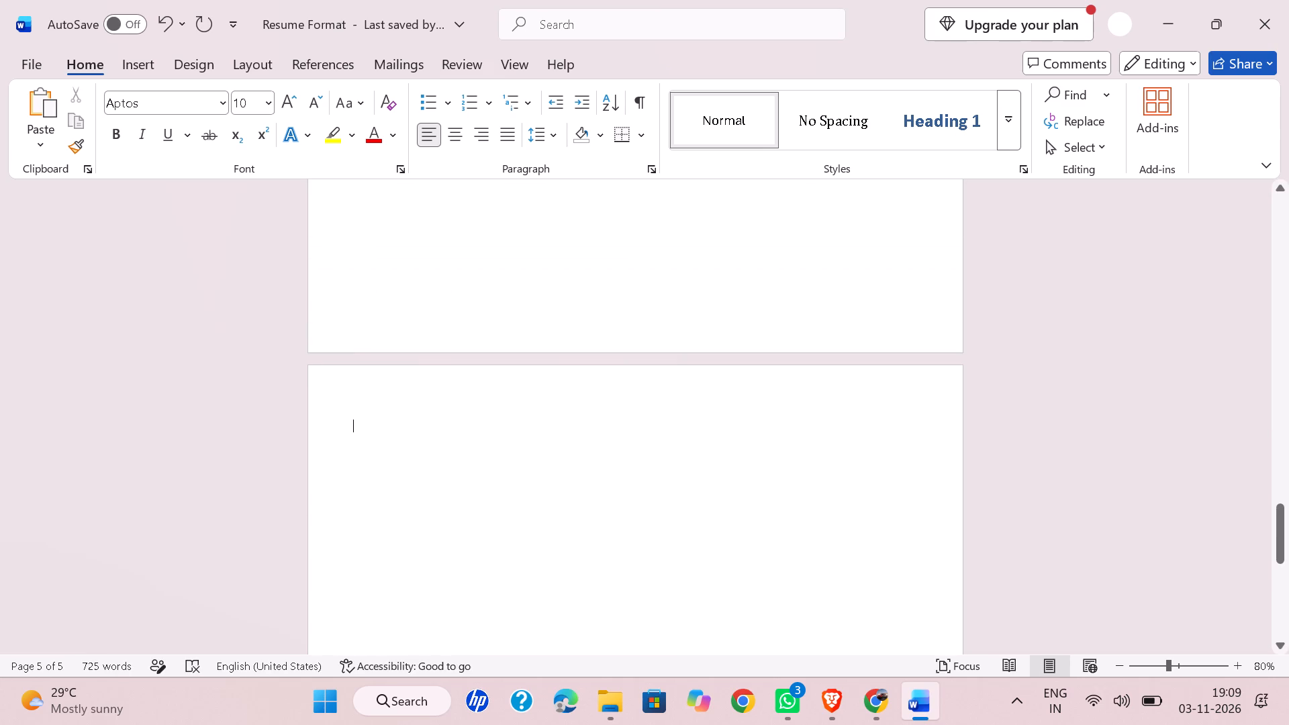
{"action": "key", "text": "BackSpace"}
{"action": "key", "text": "BackSpace"}
{"action": "key", "text": "BackSpace"}
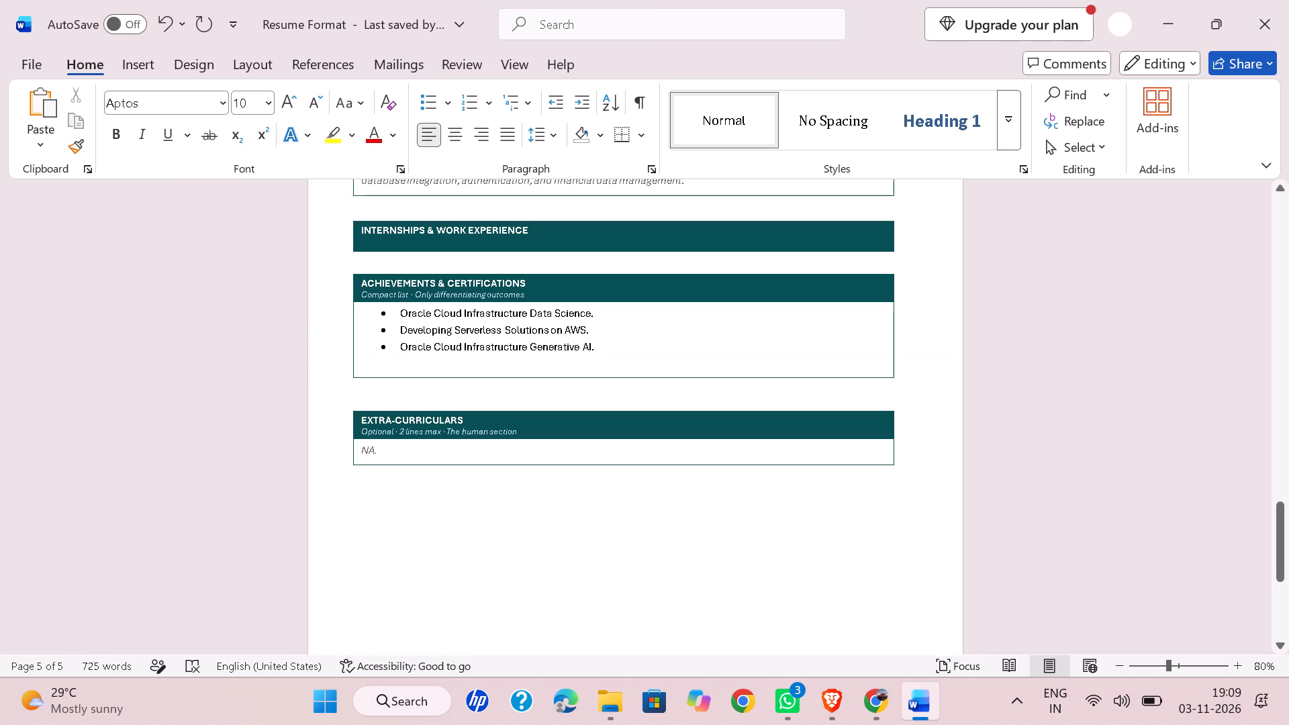
Add NA on a new line under the Internships & Work Experience heading on page 3.
{"action": "scroll", "coordinate": [598, 375], "scroll_direction": "down", "scroll_amount": 6, "text": "ctrl"}
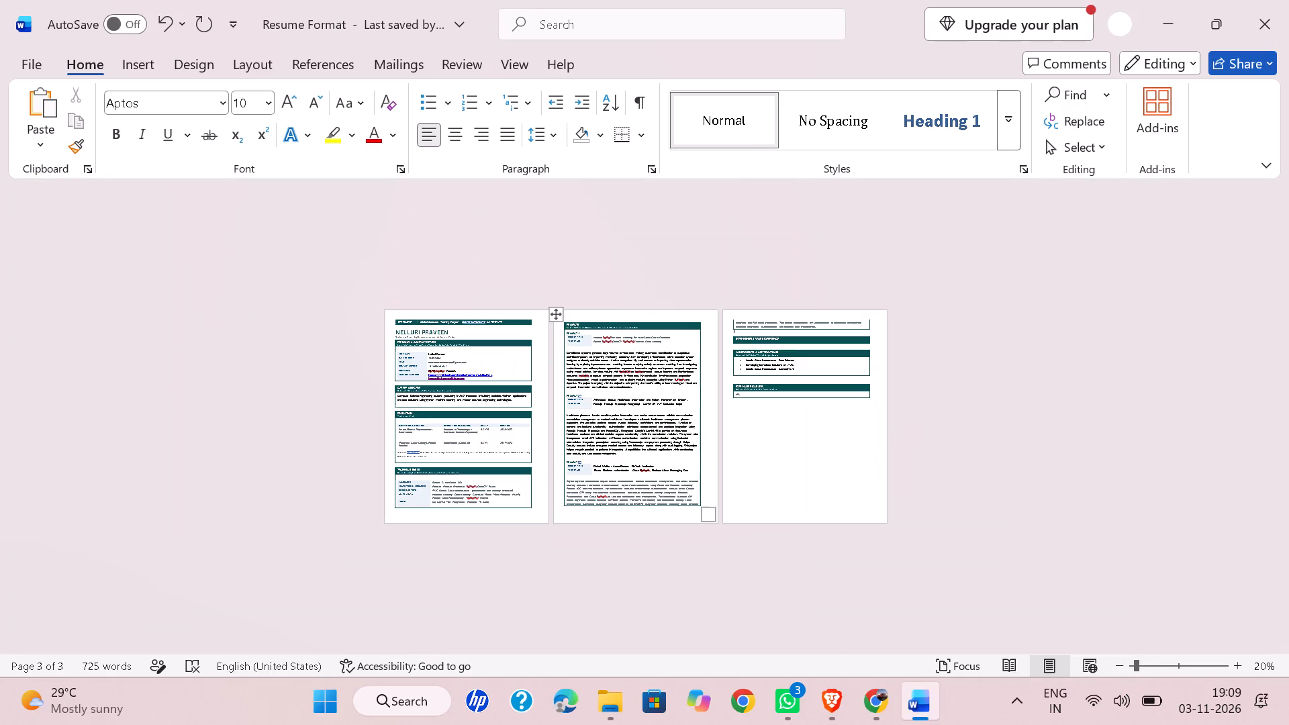
{"action": "scroll", "coordinate": [598, 375], "scroll_direction": "up", "scroll_amount": 3, "text": "ctrl"}
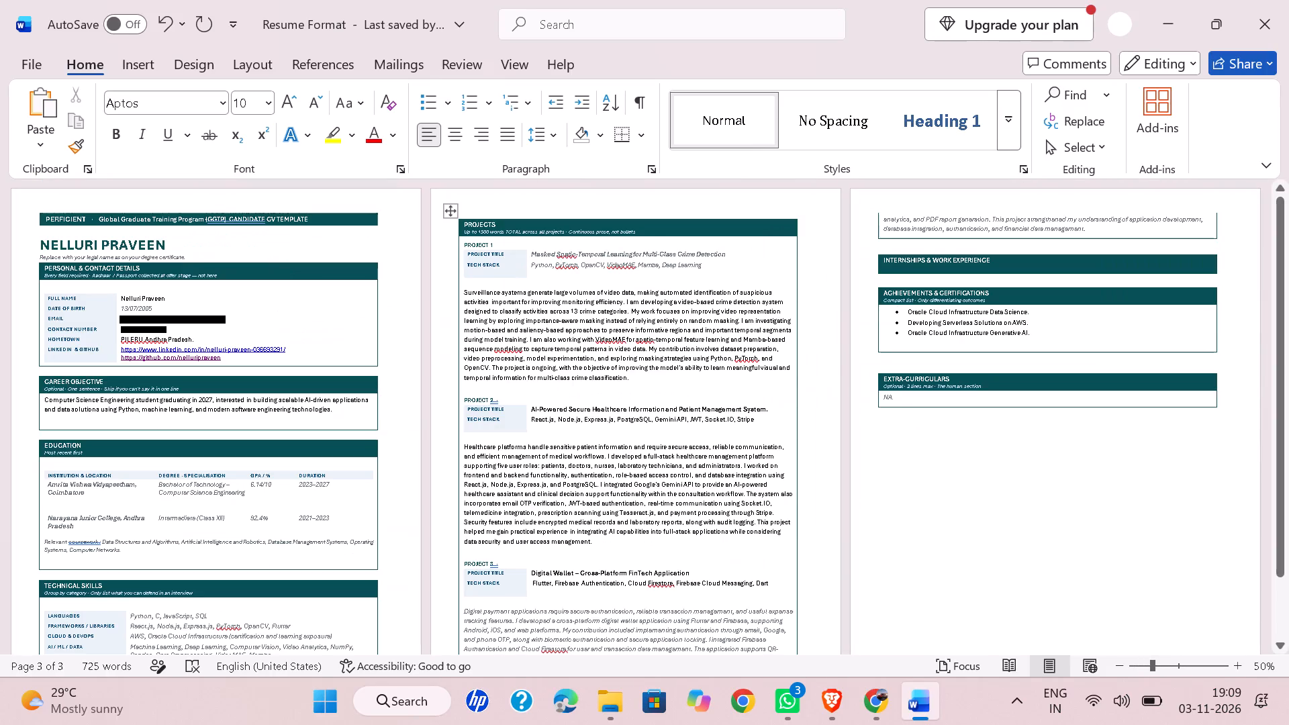
{"action": "left_click", "coordinate": [1005, 267]}
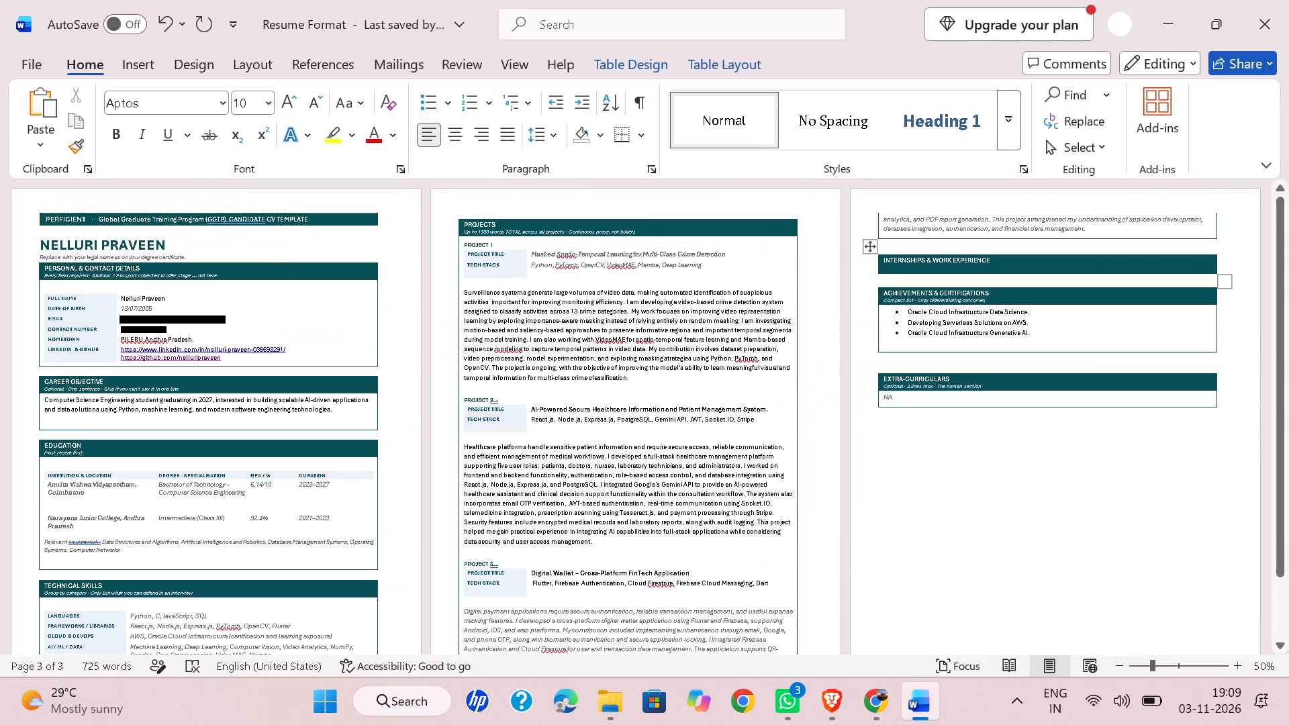
{"action": "key", "text": "Return"}
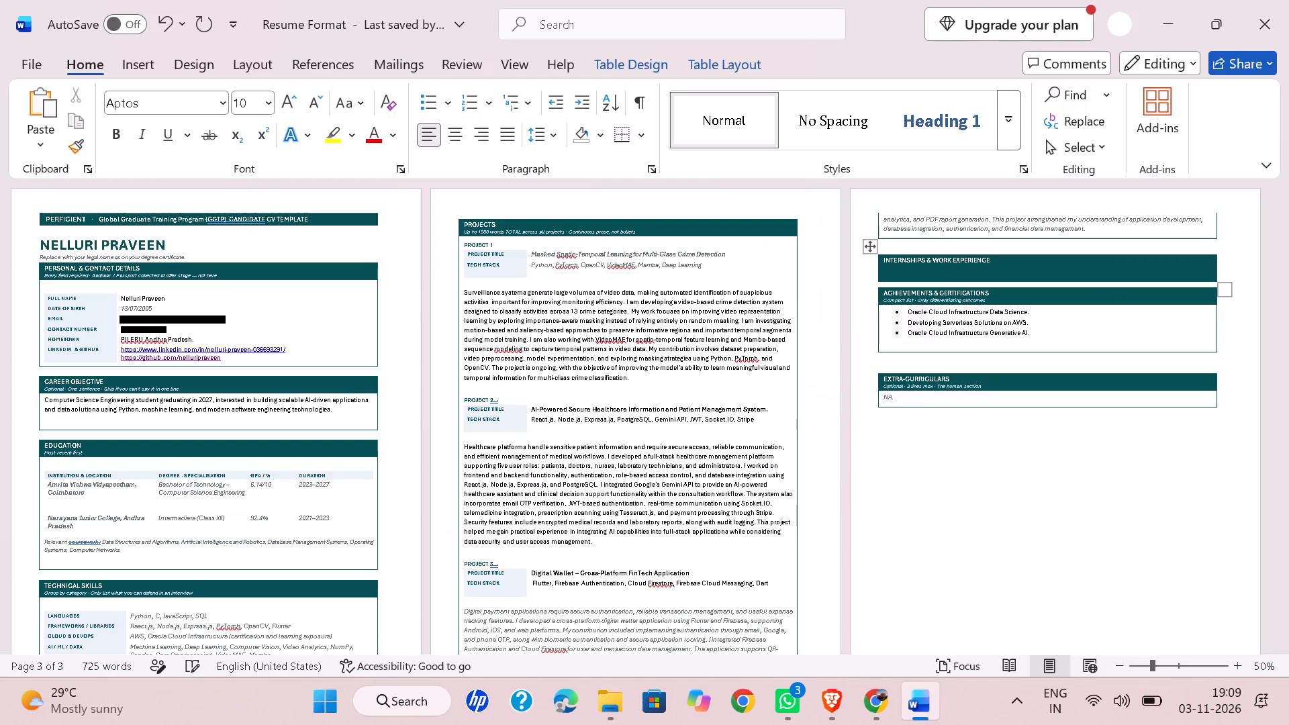
{"action": "type", "text": "NA"}
{"action": "left_click", "coordinate": [942, 437]}
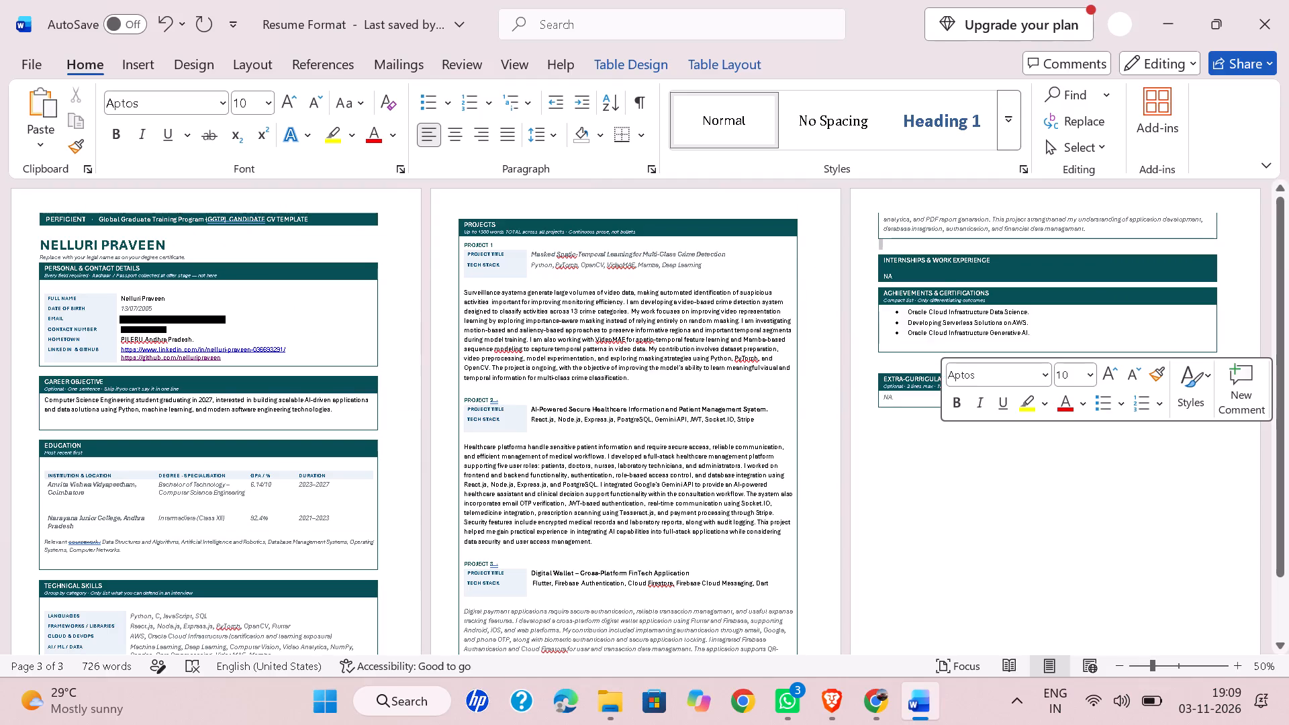
{"action": "left_click", "coordinate": [884, 509]}
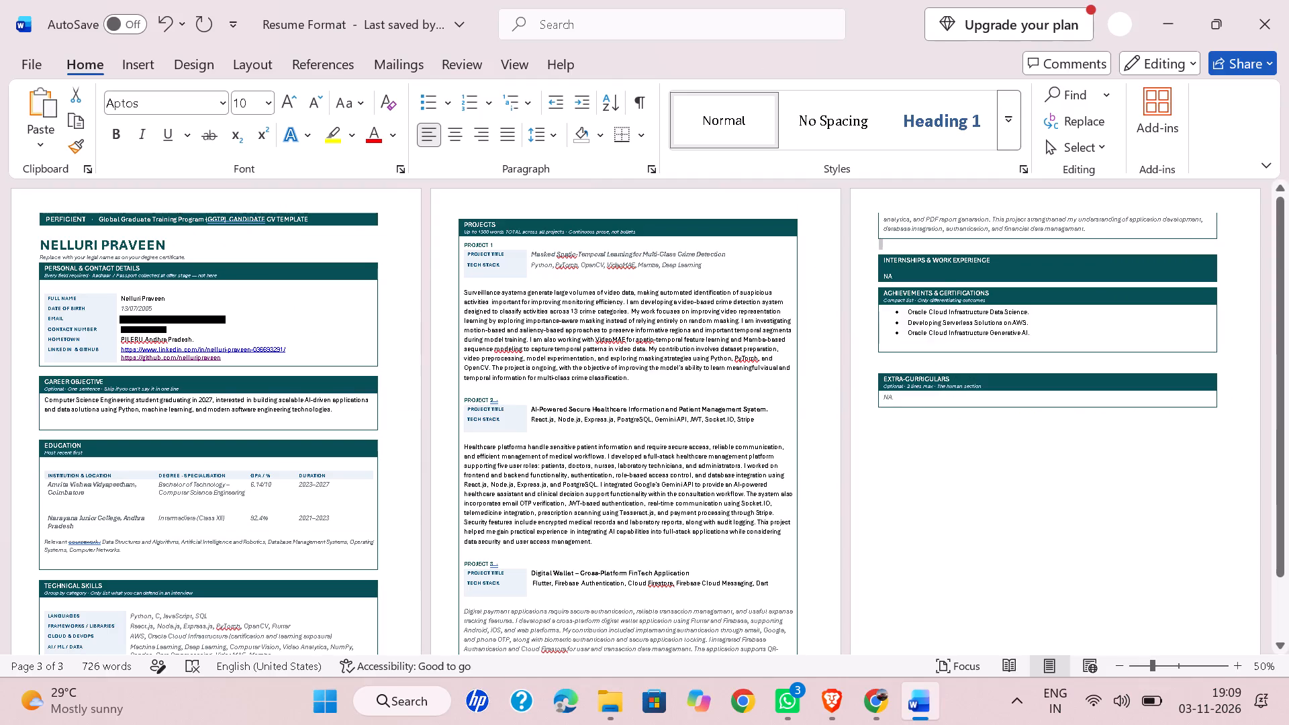
Delete the grey hint about replacing with the legal name beneath the candidate's name on page 1.
{"action": "scroll", "coordinate": [884, 509], "scroll_direction": "up", "scroll_amount": 4, "text": "ctrl"}
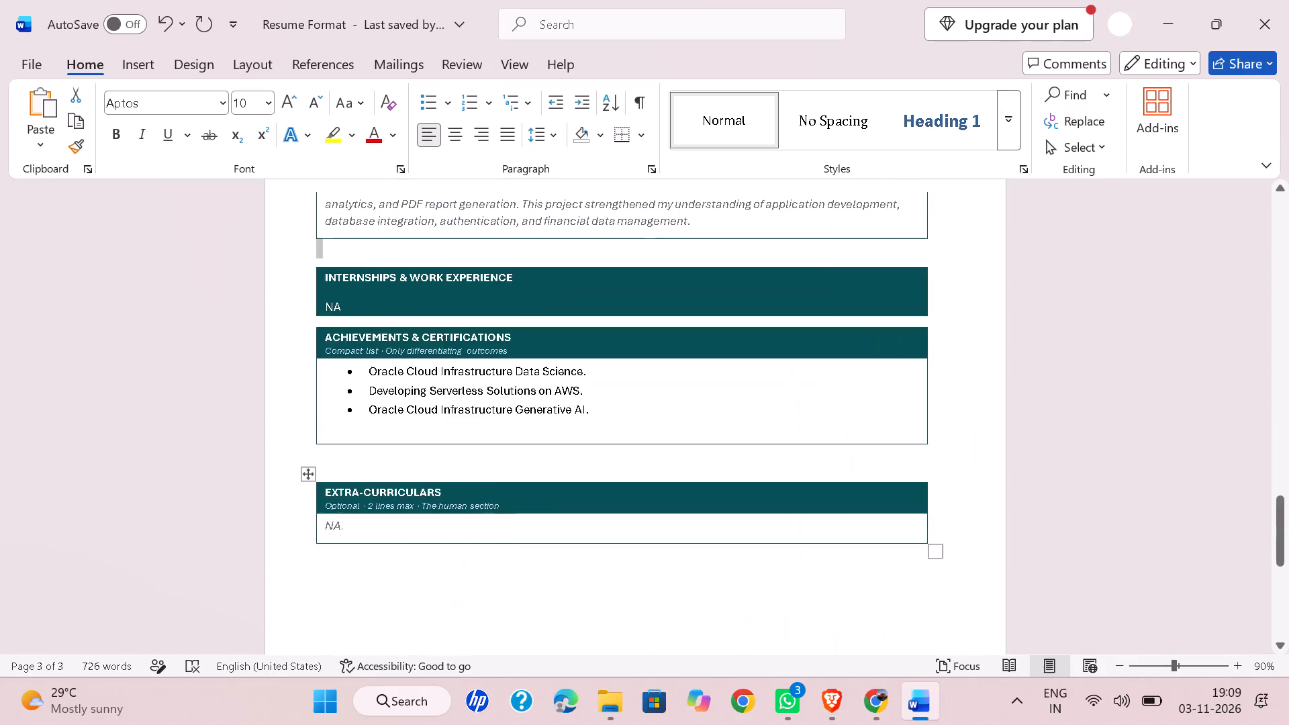
{"action": "scroll", "coordinate": [884, 509], "scroll_direction": "up", "scroll_amount": 6}
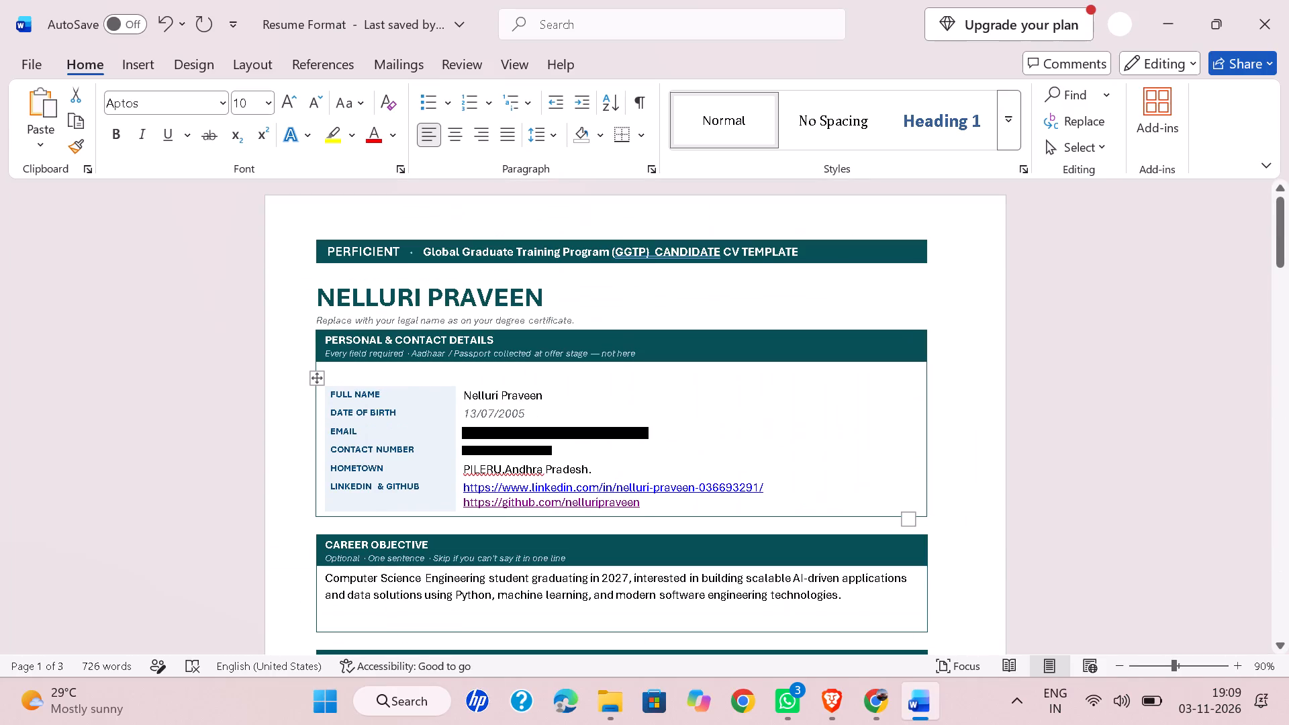
{"action": "triple_click", "coordinate": [540, 326]}
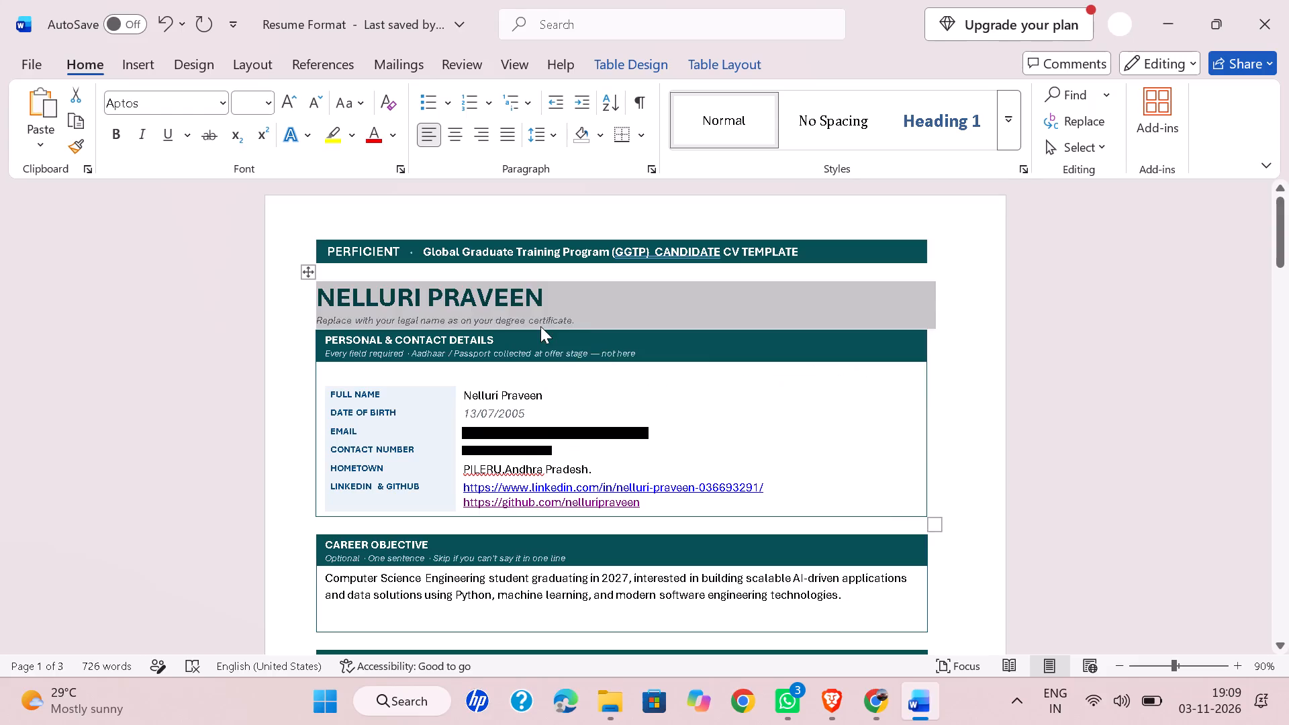
{"action": "left_click", "coordinate": [540, 326]}
{"action": "left_click", "coordinate": [580, 319]}
{"action": "key", "text": "BackSpace"}
{"action": "key", "text": "BackSpace"}
{"action": "key", "text": "BackSpace"}
{"action": "key", "text": "BackSpace"}
{"action": "key", "text": "BackSpace"}
{"action": "key", "text": "BackSpace"}
{"action": "key", "text": "BackSpace"}
{"action": "key", "text": "BackSpace"}
{"action": "key", "text": "BackSpace"}
{"action": "key", "text": "BackSpace"}
{"action": "key", "text": "BackSpace"}
{"action": "key", "text": "BackSpace"}
{"action": "key", "text": "BackSpace"}
{"action": "key", "text": "BackSpace"}
{"action": "key", "text": "BackSpace"}
{"action": "key", "text": "BackSpace"}
{"action": "key", "text": "BackSpace"}
{"action": "key", "text": "BackSpace"}
{"action": "key", "text": "BackSpace"}
{"action": "key", "text": "BackSpace"}
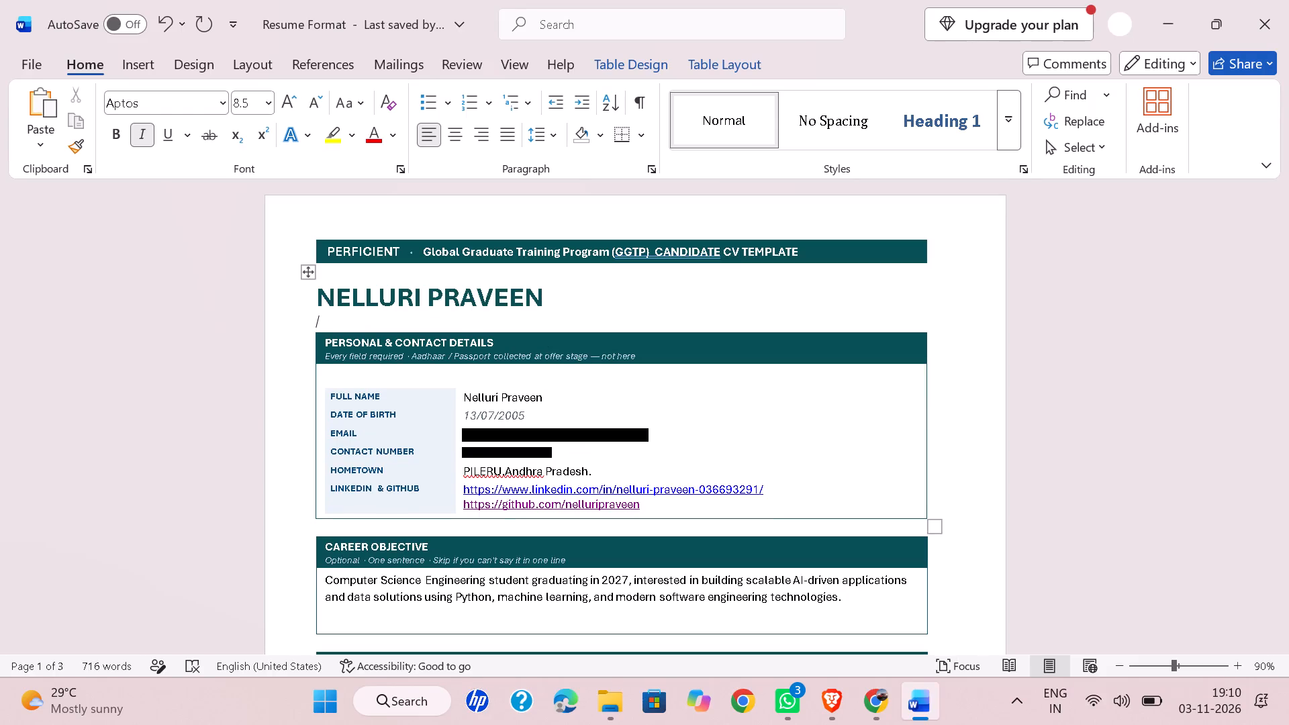
Delete the italic hint line and its leftover empty line under the Career Objective heading.
{"action": "left_click", "coordinate": [642, 358]}
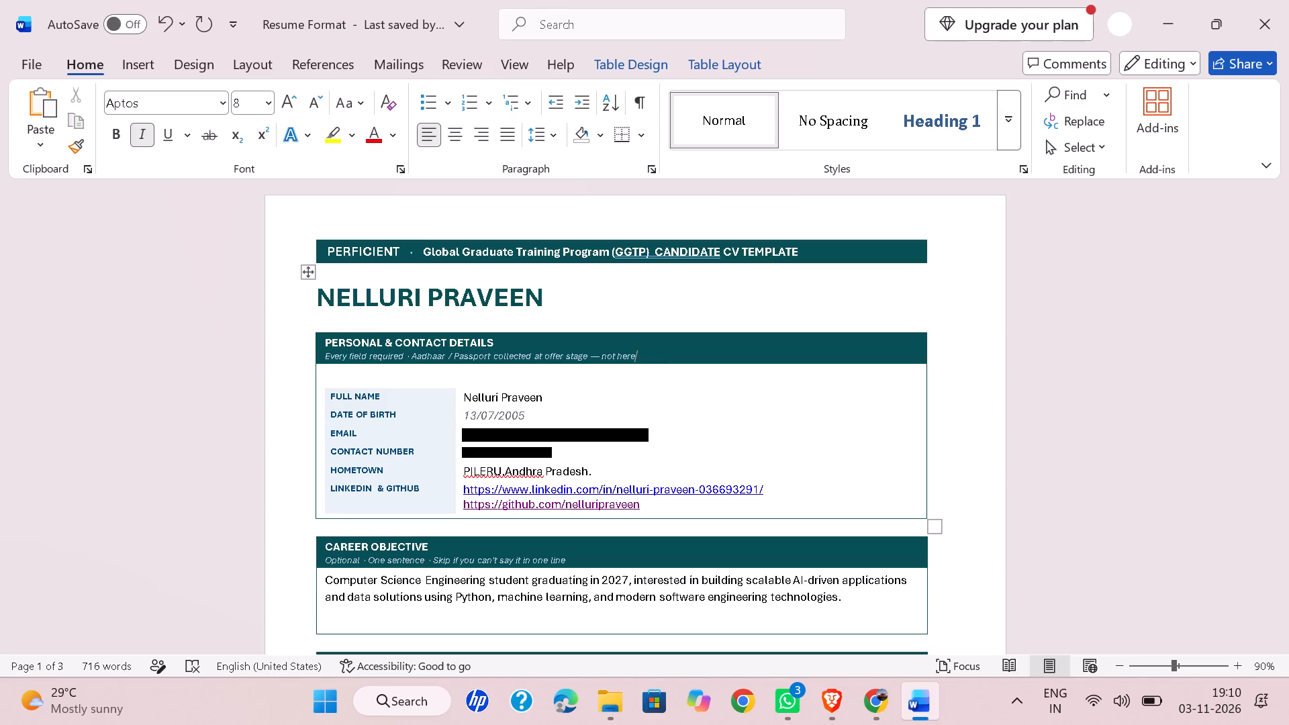
{"action": "left_click", "coordinate": [575, 559]}
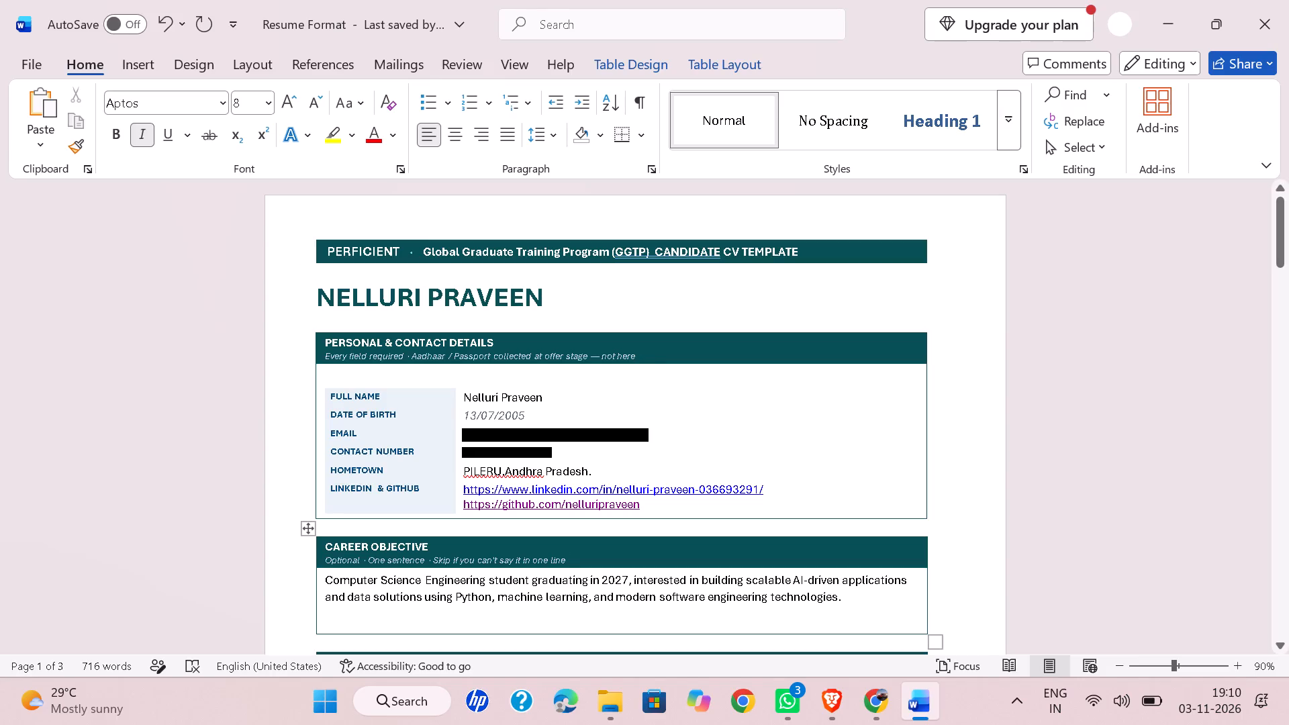
{"action": "key", "text": "BackSpace"}
{"action": "key", "text": "BackSpace"}
{"action": "key", "text": "BackSpace"}
{"action": "key", "text": "BackSpace"}
{"action": "key", "text": "BackSpace"}
{"action": "key", "text": "BackSpace"}
{"action": "key", "text": "BackSpace"}
{"action": "key", "text": "BackSpace"}
{"action": "key", "text": "BackSpace"}
{"action": "key", "text": "BackSpace"}
{"action": "key", "text": "BackSpace"}
{"action": "key", "text": "BackSpace"}
{"action": "key", "text": "BackSpace"}
{"action": "key", "text": "BackSpace"}
{"action": "key", "text": "BackSpace"}
{"action": "key", "text": "BackSpace"}
{"action": "key", "text": "BackSpace"}
{"action": "key", "text": "BackSpace"}
{"action": "key", "text": "BackSpace"}
{"action": "key", "text": "BackSpace"}
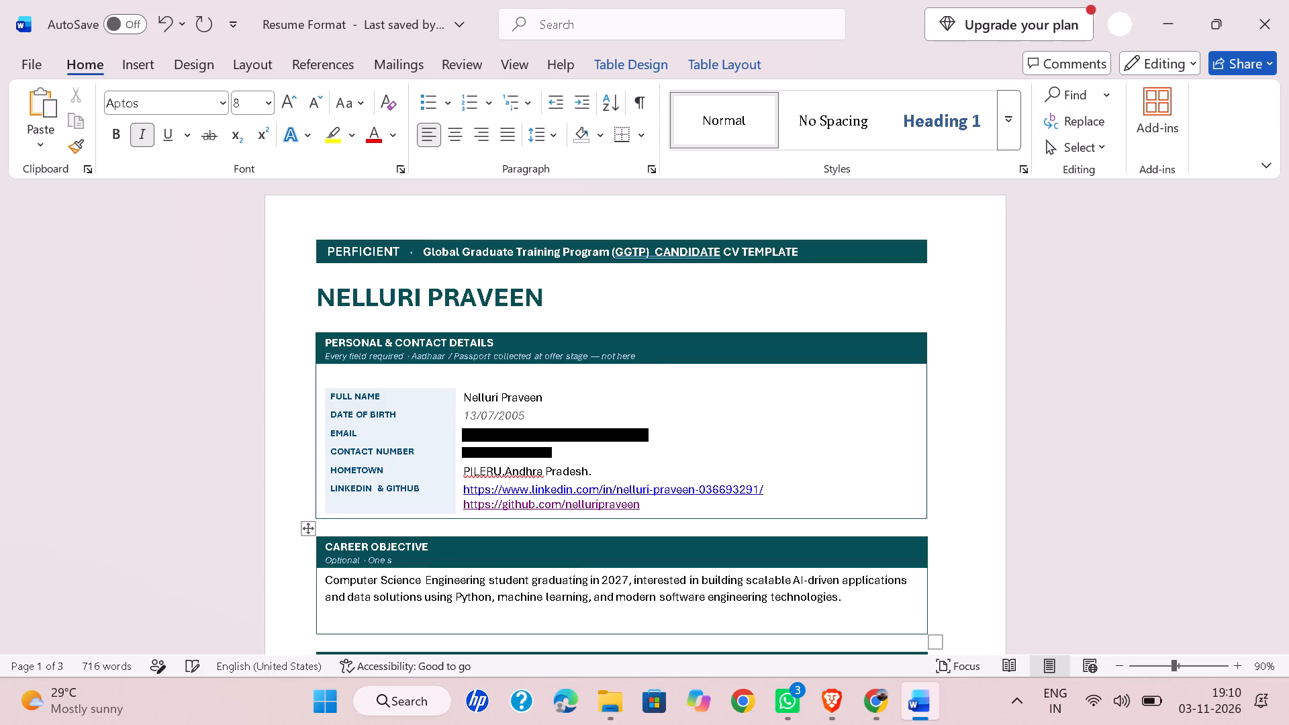
{"action": "key", "text": "BackSpace"}
{"action": "key", "text": "BackSpace"}
{"action": "key", "text": "BackSpace"}
{"action": "key", "text": "BackSpace"}
{"action": "key", "text": "BackSpace"}
{"action": "key", "text": "BackSpace"}
{"action": "key", "text": "BackSpace"}
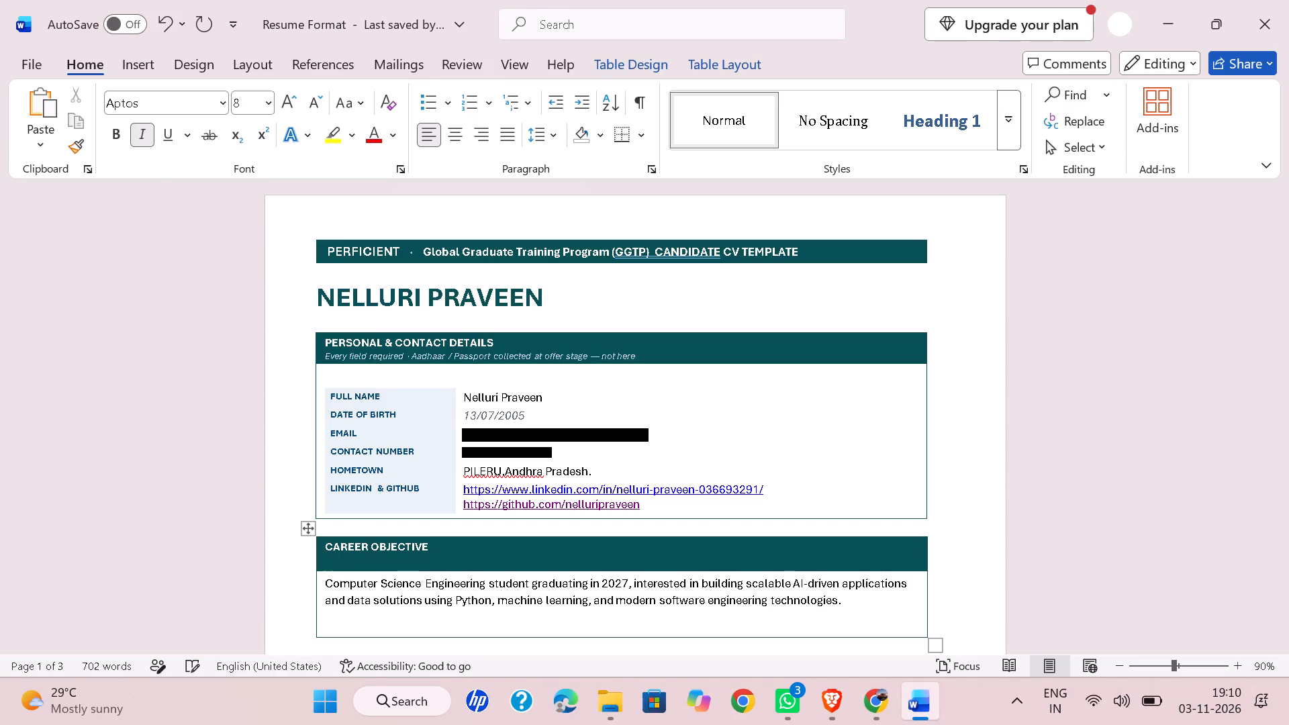
{"action": "key", "text": "BackSpace"}
Review the CV from the Education section through to Extra-Curriculars for remaining template hints and layout.
{"action": "scroll", "coordinate": [575, 559], "scroll_direction": "down", "scroll_amount": 2}
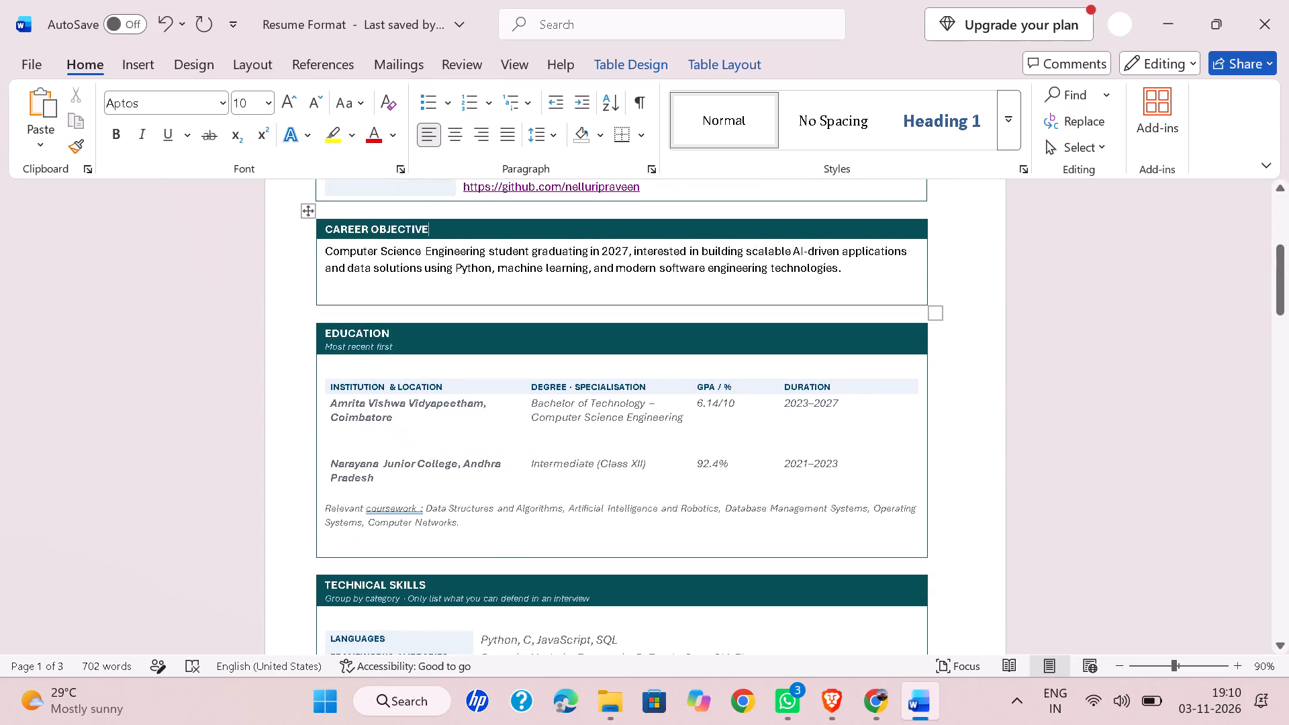
{"action": "scroll", "coordinate": [575, 559], "scroll_direction": "down", "scroll_amount": 2}
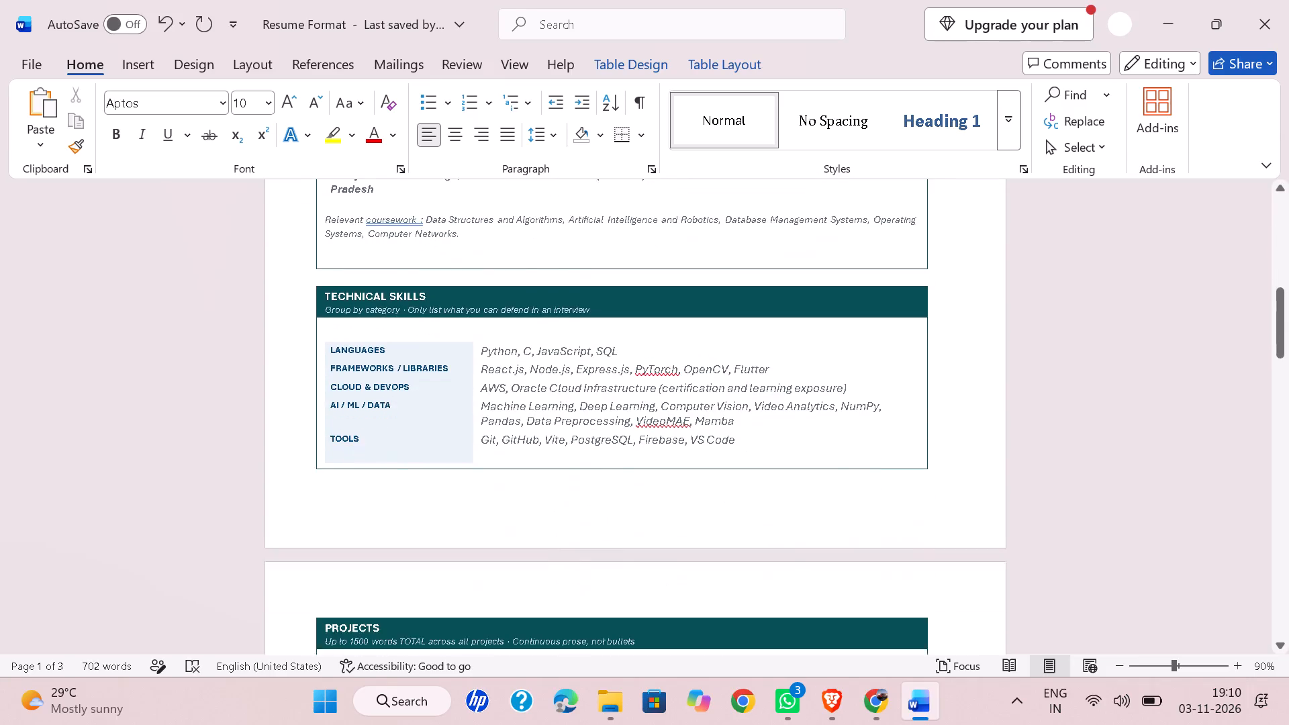
{"action": "scroll", "coordinate": [575, 559], "scroll_direction": "down", "scroll_amount": 1}
{"action": "scroll", "coordinate": [575, 559], "scroll_direction": "up", "scroll_amount": 1}
{"action": "scroll", "coordinate": [575, 559], "scroll_direction": "down", "scroll_amount": 1}
{"action": "left_click", "coordinate": [575, 559]}
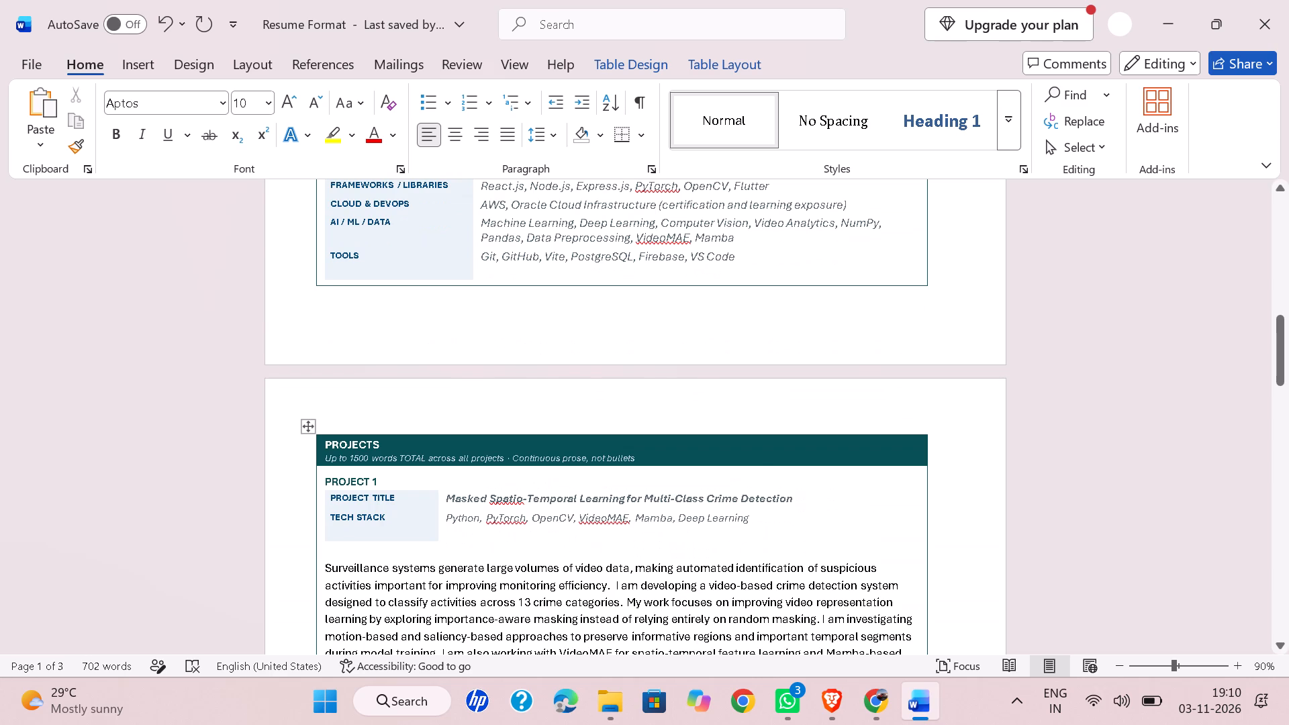
{"action": "scroll", "coordinate": [575, 559], "scroll_direction": "down", "scroll_amount": 1}
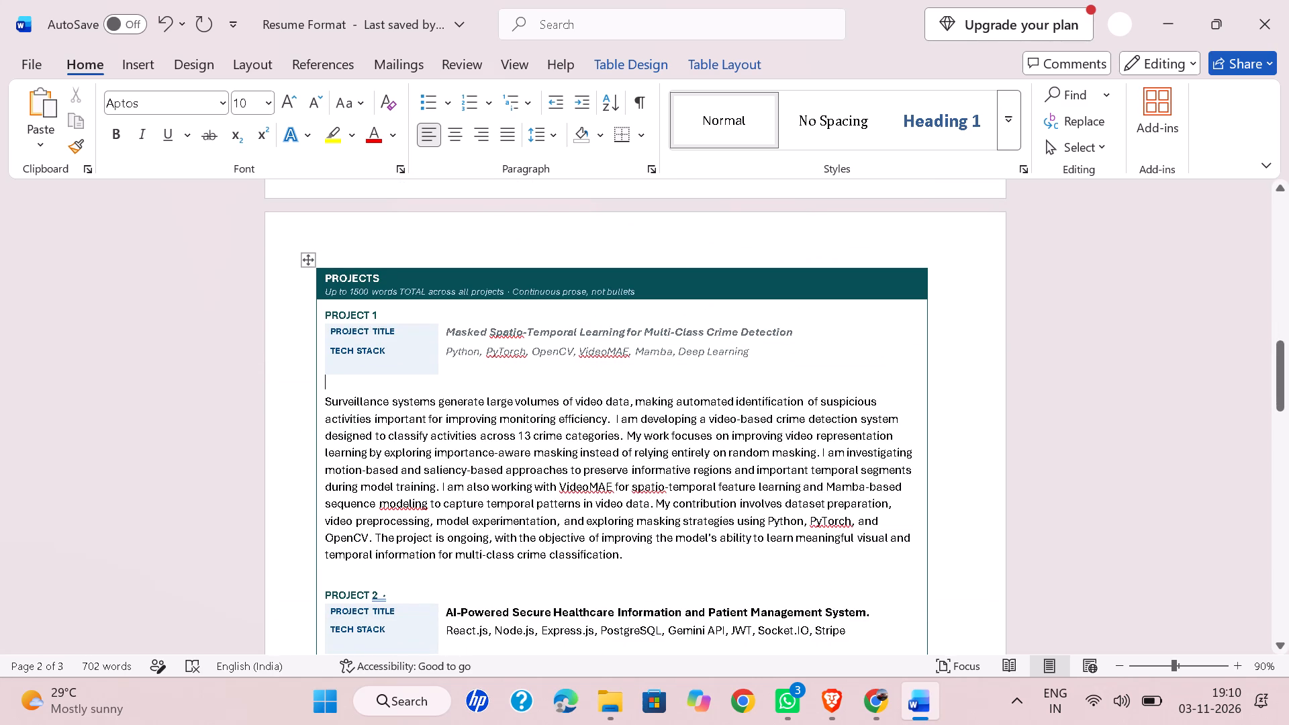
{"action": "scroll", "coordinate": [589, 491], "scroll_direction": "down", "scroll_amount": 2}
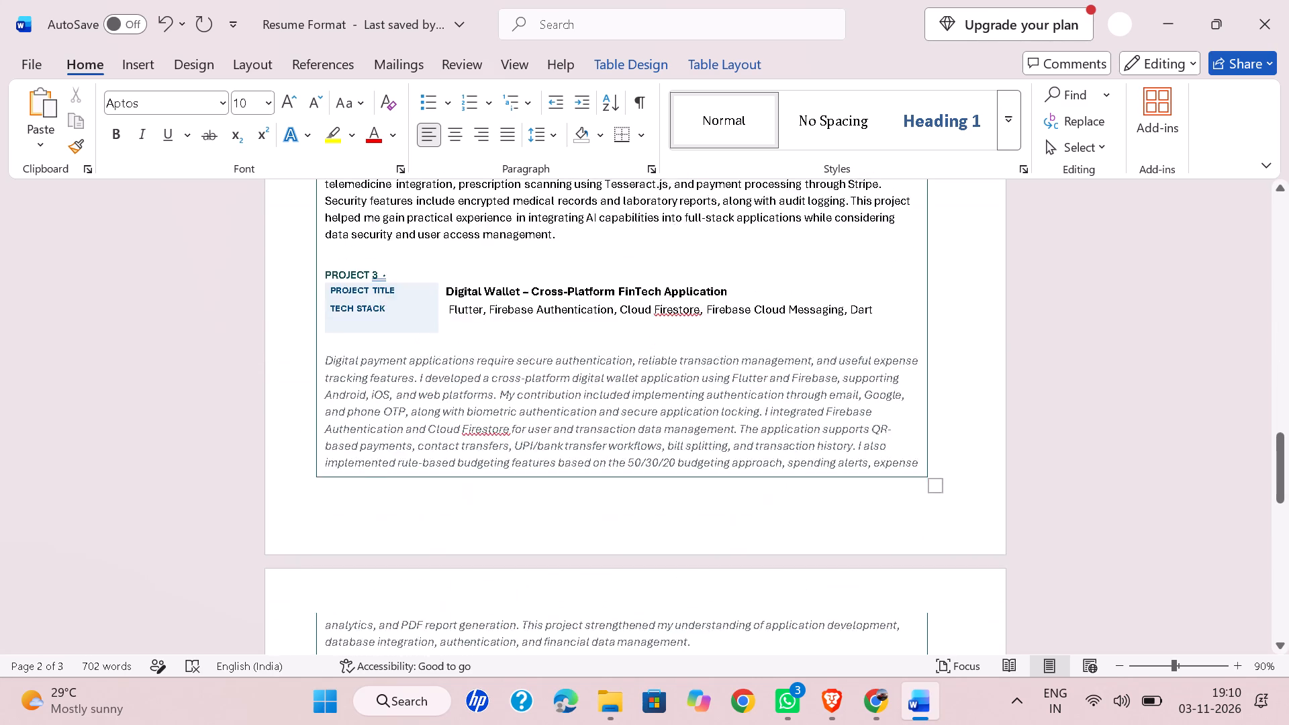
{"action": "scroll", "coordinate": [589, 491], "scroll_direction": "down", "scroll_amount": 1}
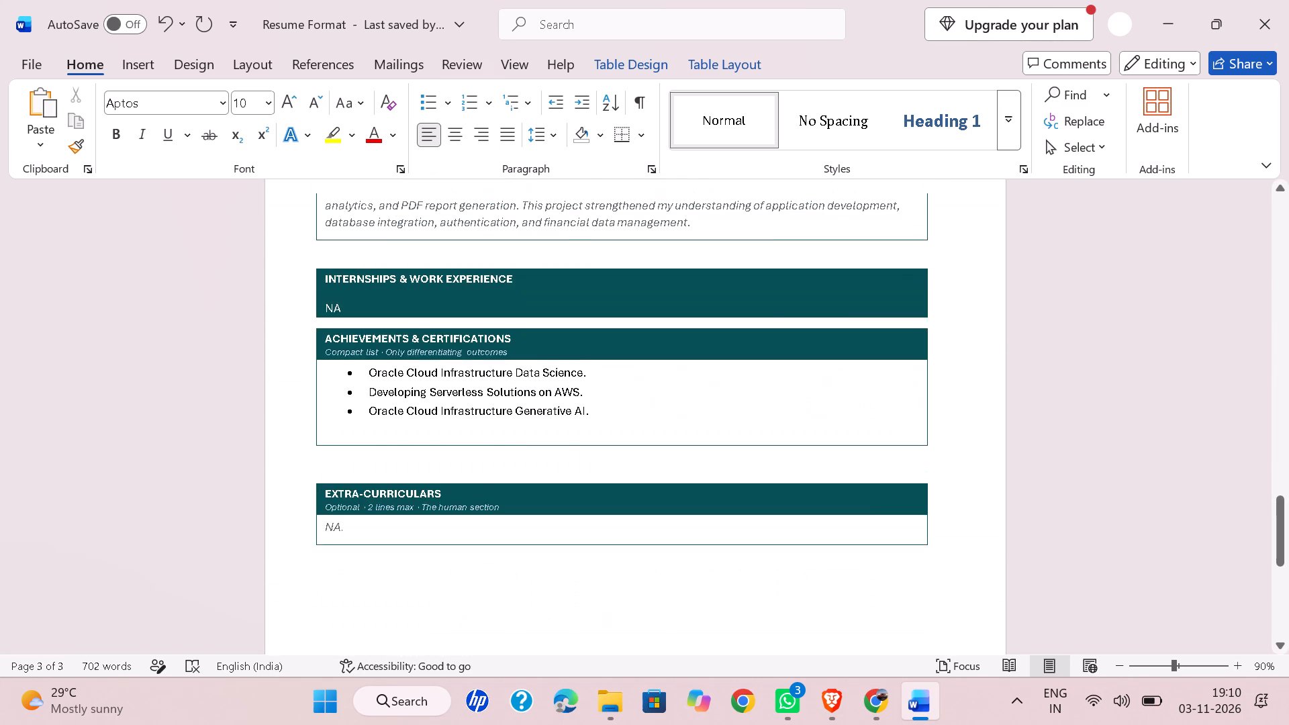
Save the edited CV document and open its file name and location details.
{"action": "scroll", "coordinate": [589, 491], "scroll_direction": "up", "scroll_amount": 3}
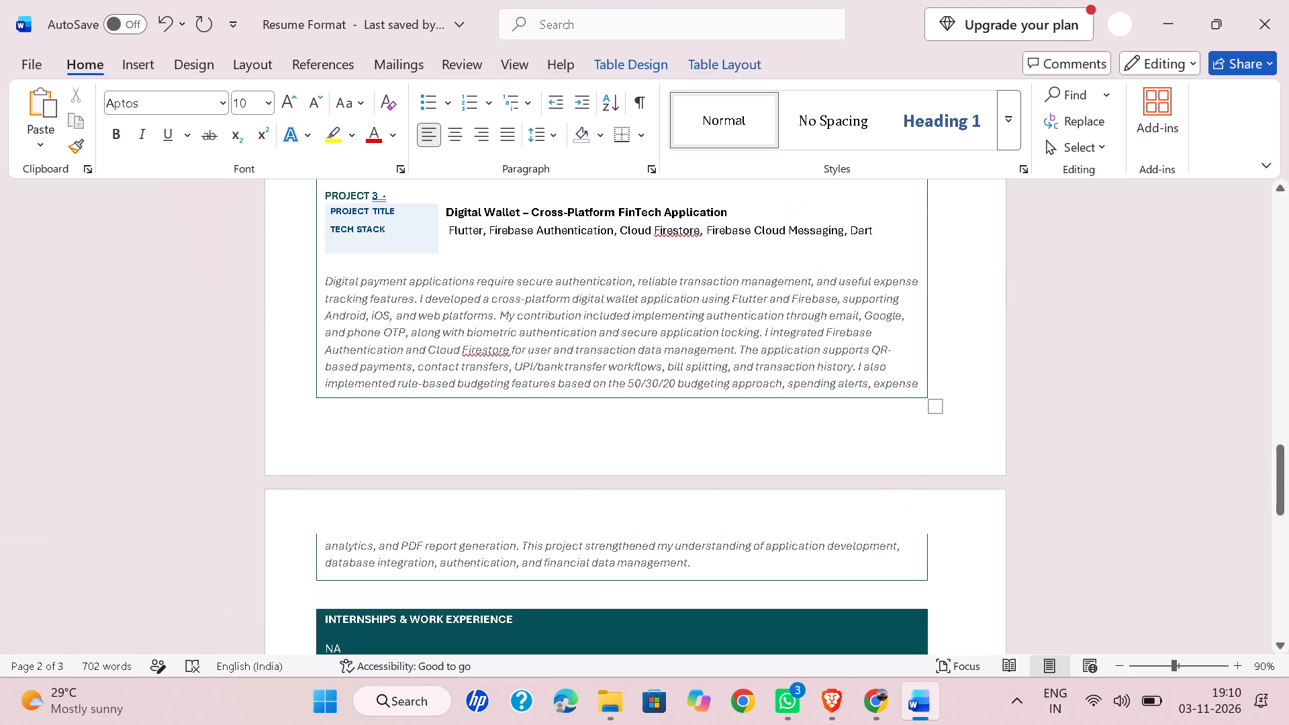
{"action": "key", "text": "ctrl+s"}
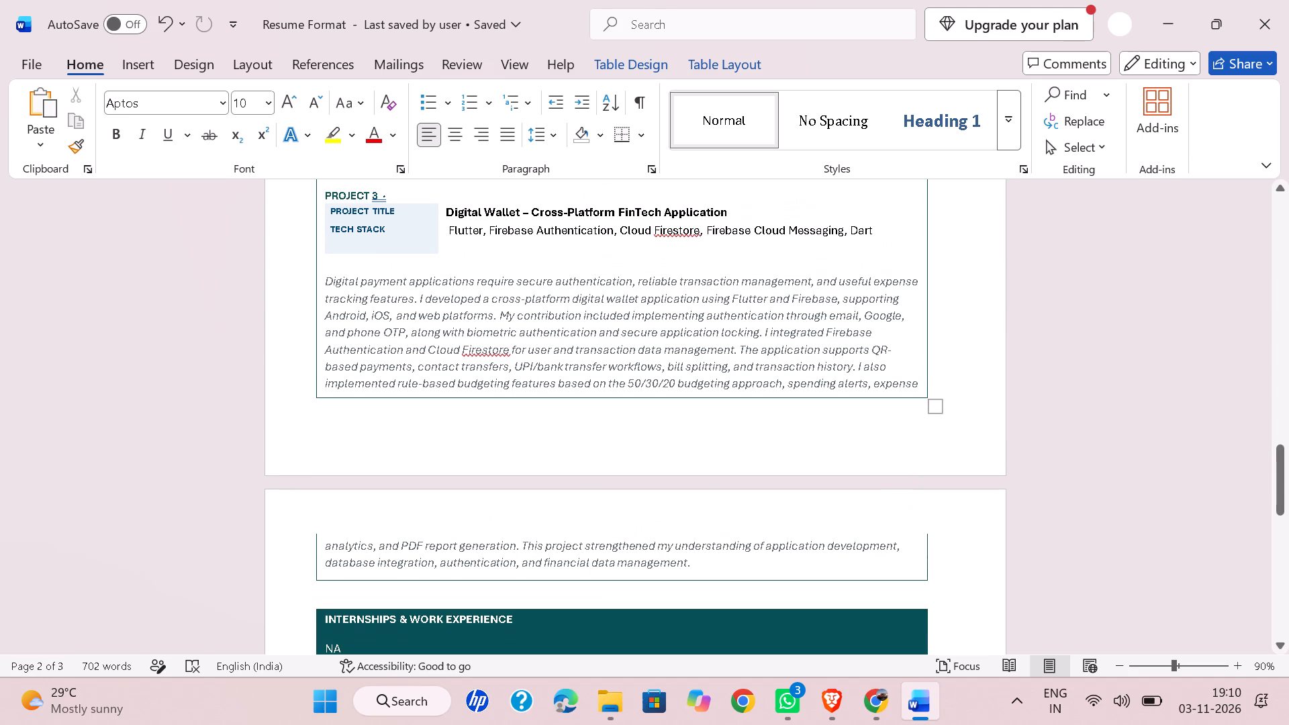
{"action": "key", "text": "ctrl+s"}
{"action": "left_click", "coordinate": [403, 10]}
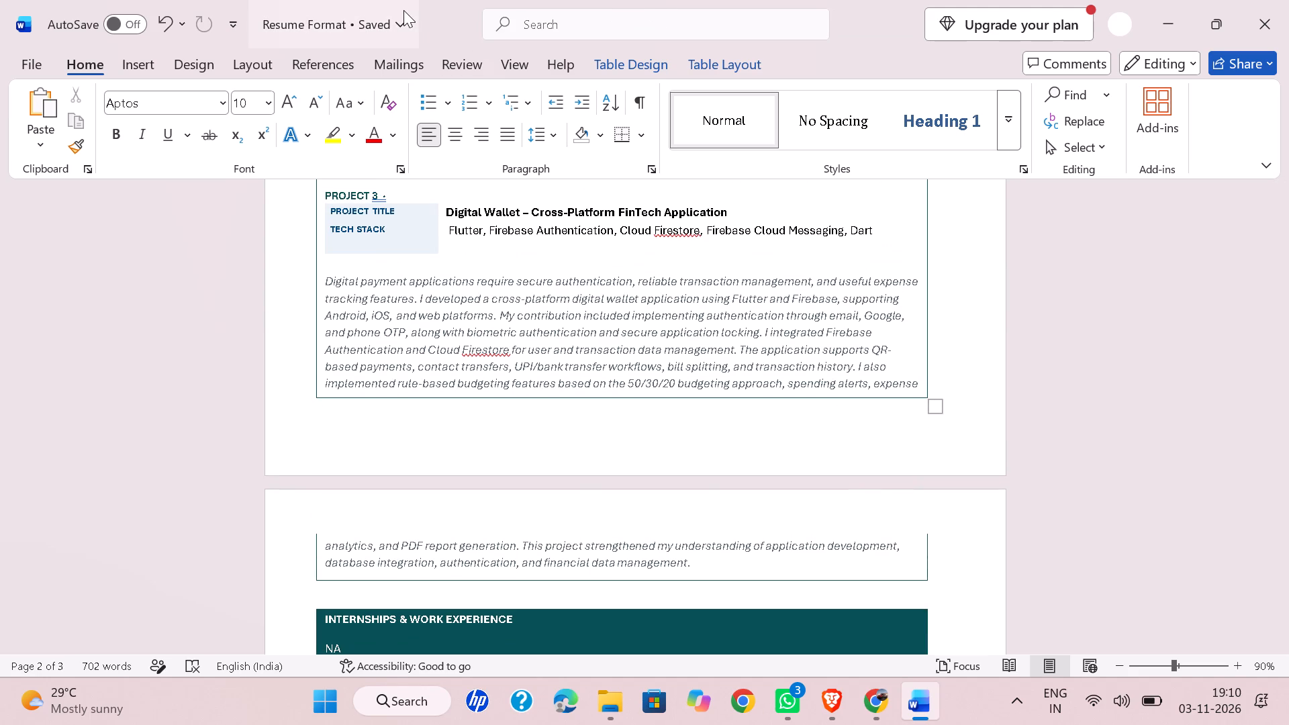
Reopen the saved Resume Format document from the Downloads folder to check it, and close Word.
{"action": "left_click", "coordinate": [606, 693]}
{"action": "left_click", "coordinate": [98, 171]}
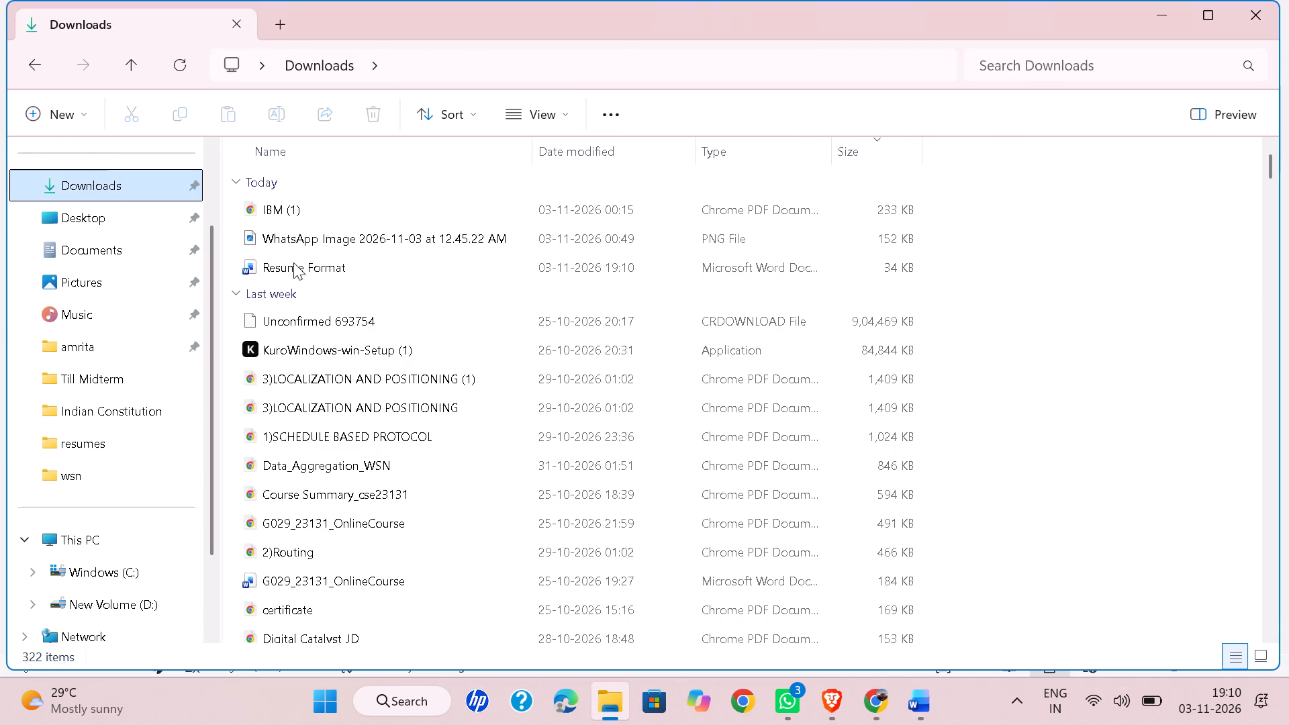
{"action": "double_click", "coordinate": [295, 263]}
{"action": "left_click", "coordinate": [1259, 0]}
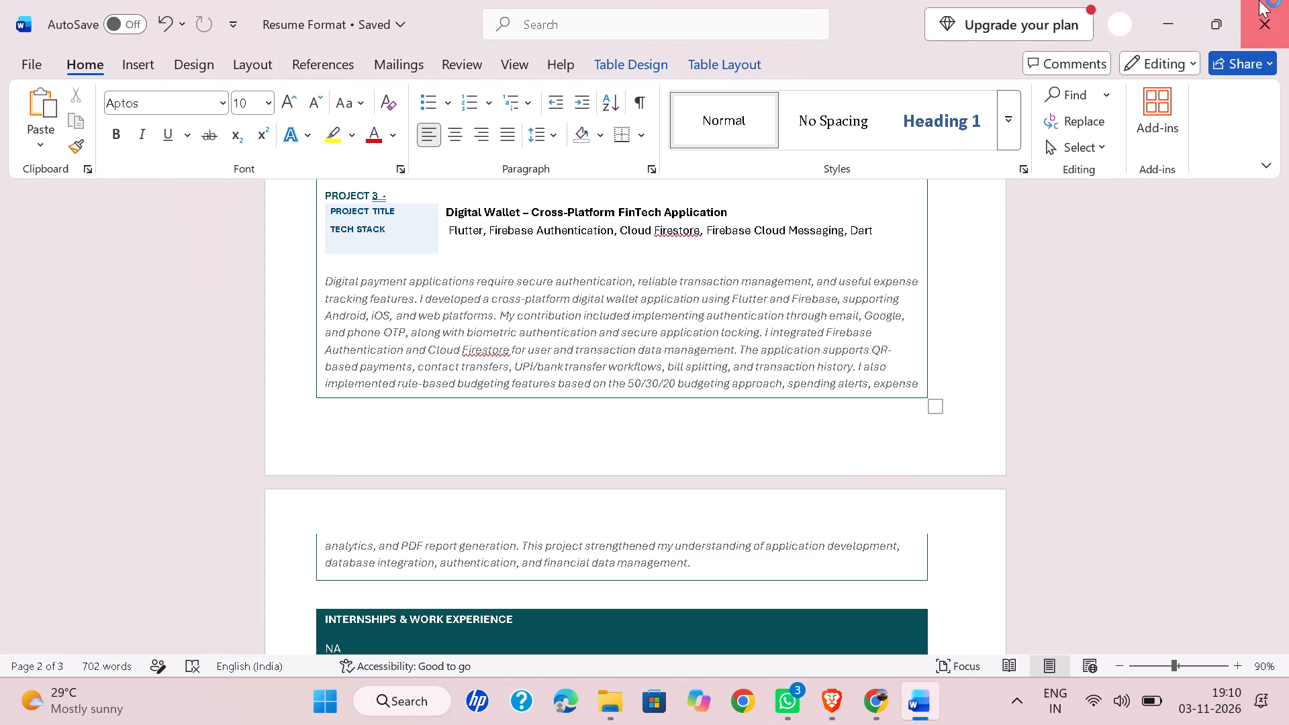
{"action": "double_click", "coordinate": [716, 264]}
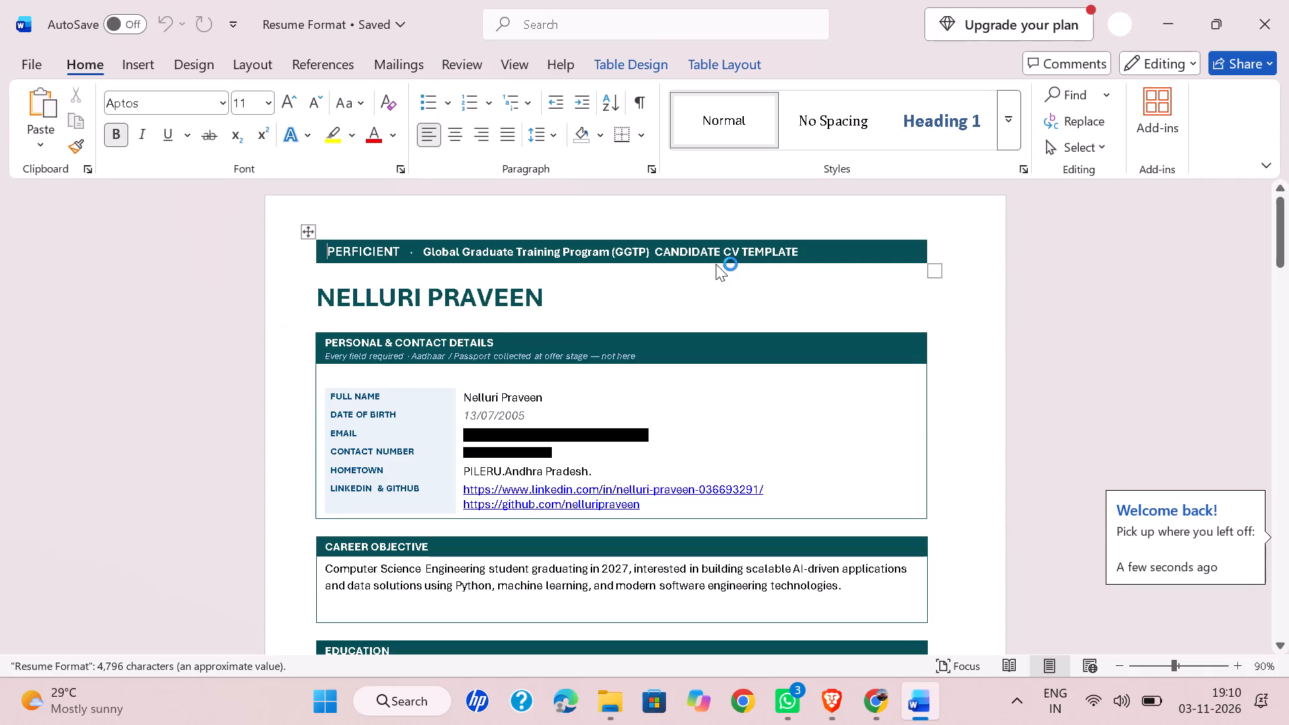
{"action": "left_click", "coordinate": [1288, 0]}
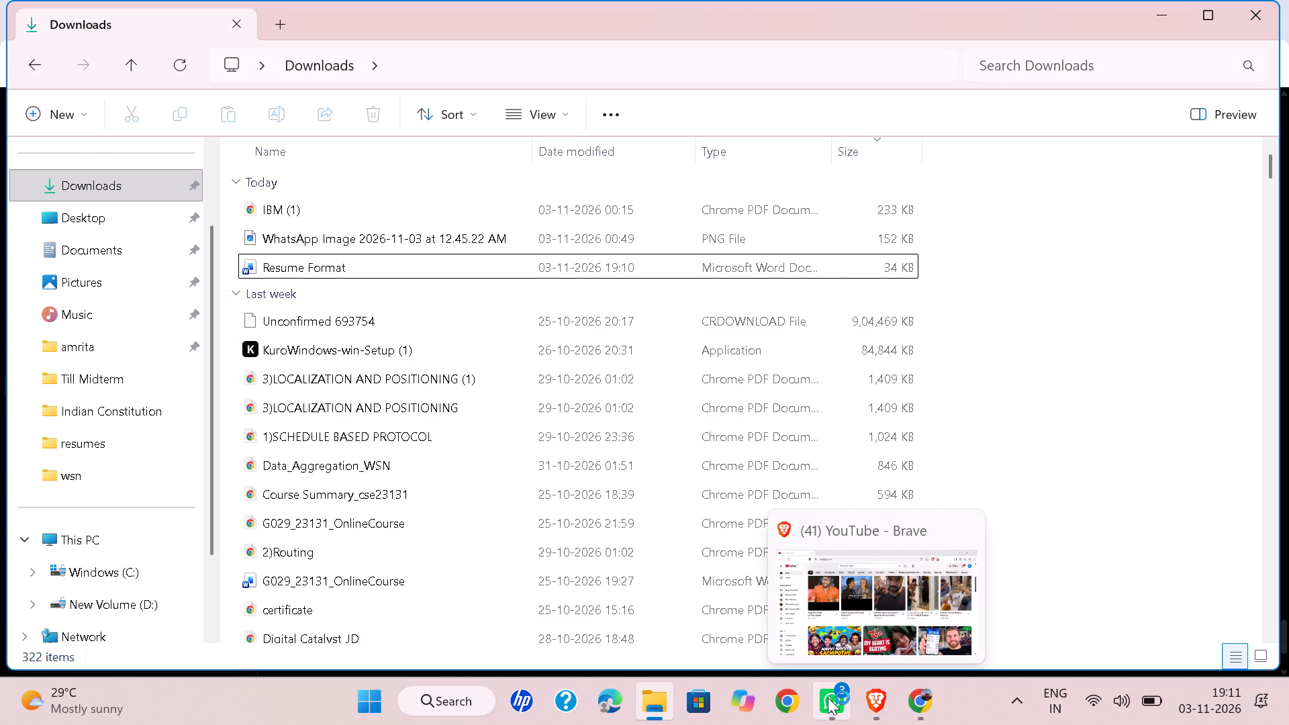
Switch to Chrome and open the iLovePDF site in a new tab through a search for i love pdf.
{"action": "left_click", "coordinate": [938, 702]}
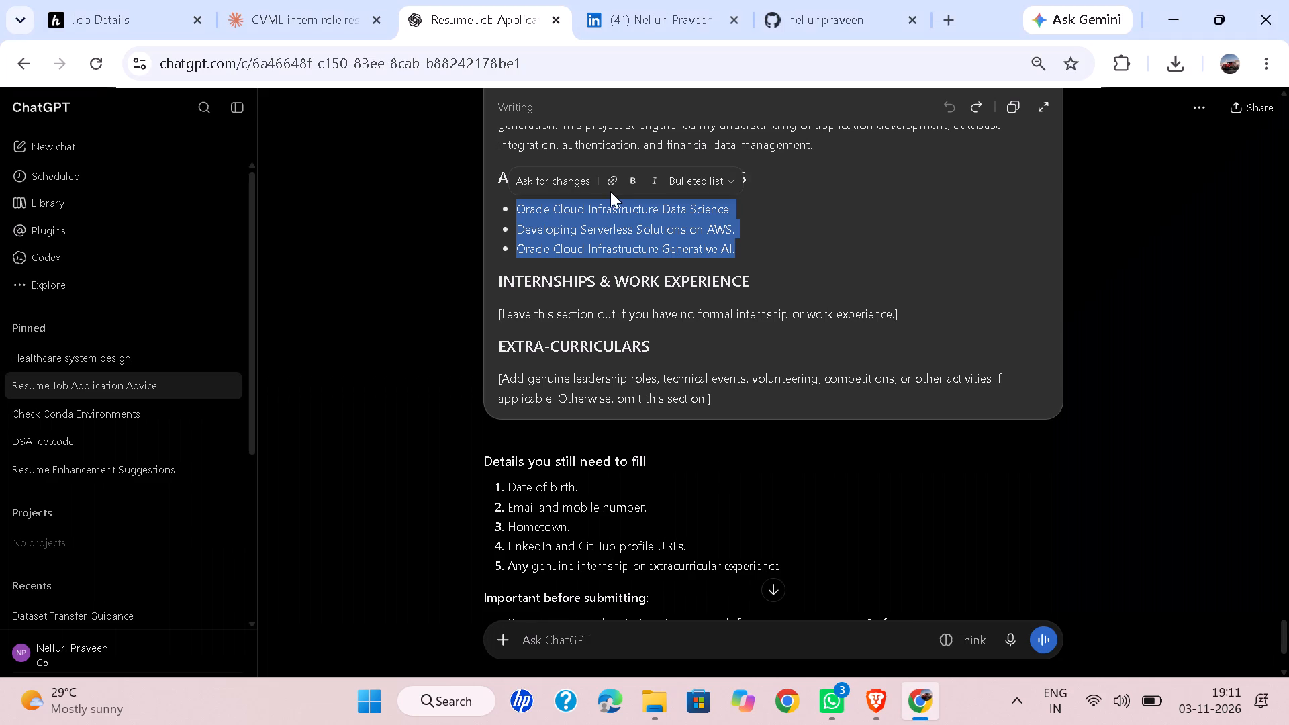
{"action": "left_click", "coordinate": [953, 11]}
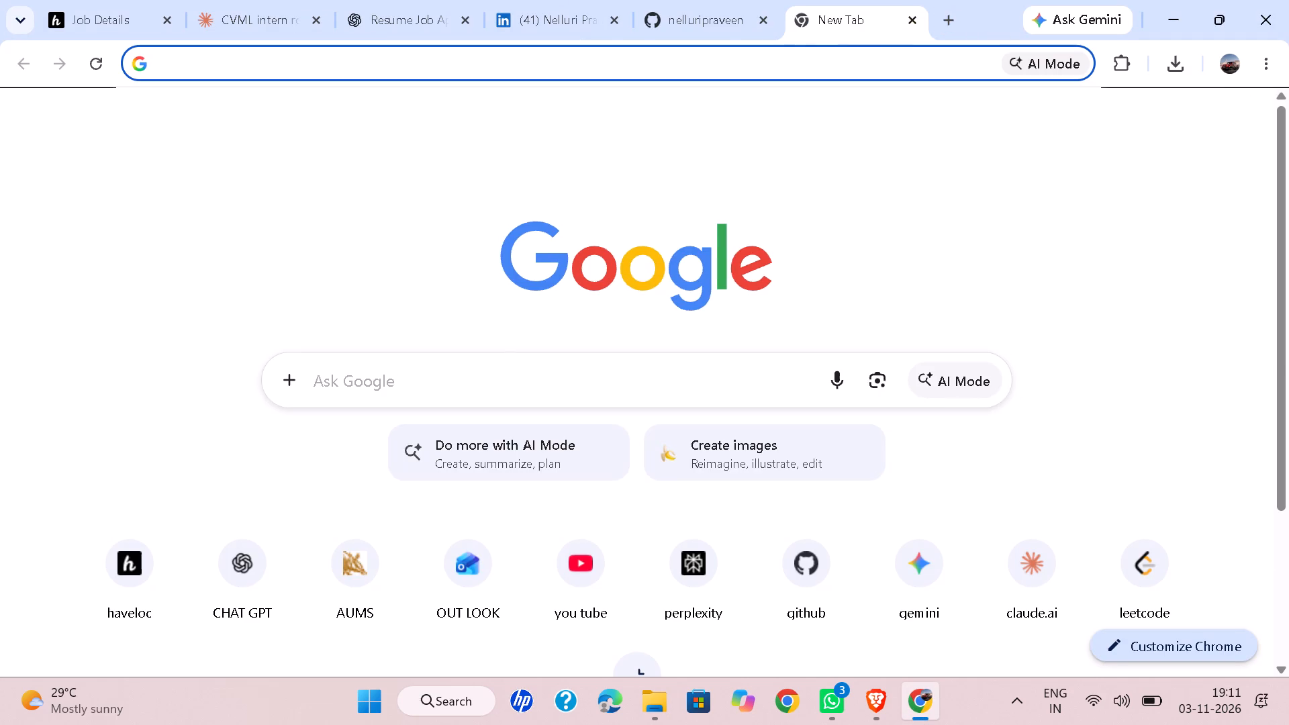
{"action": "left_click", "coordinate": [783, 60]}
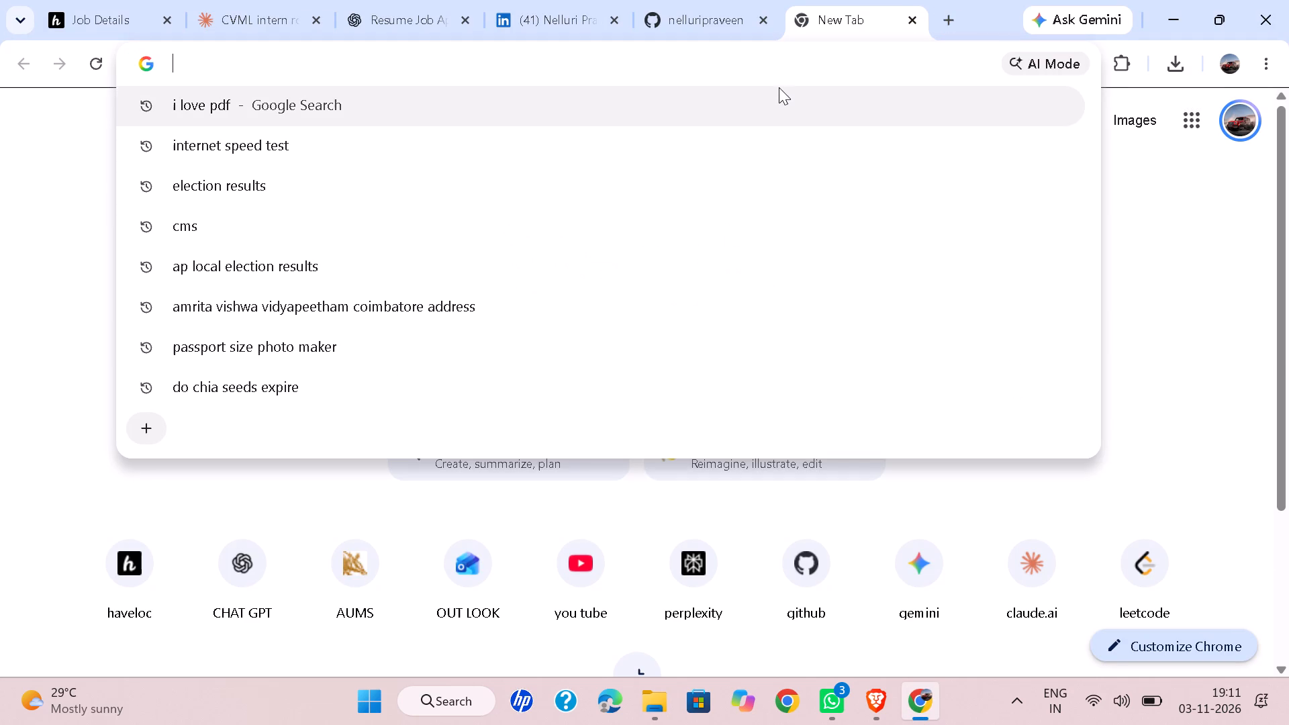
{"action": "left_click", "coordinate": [777, 91]}
{"action": "left_click", "coordinate": [350, 283]}
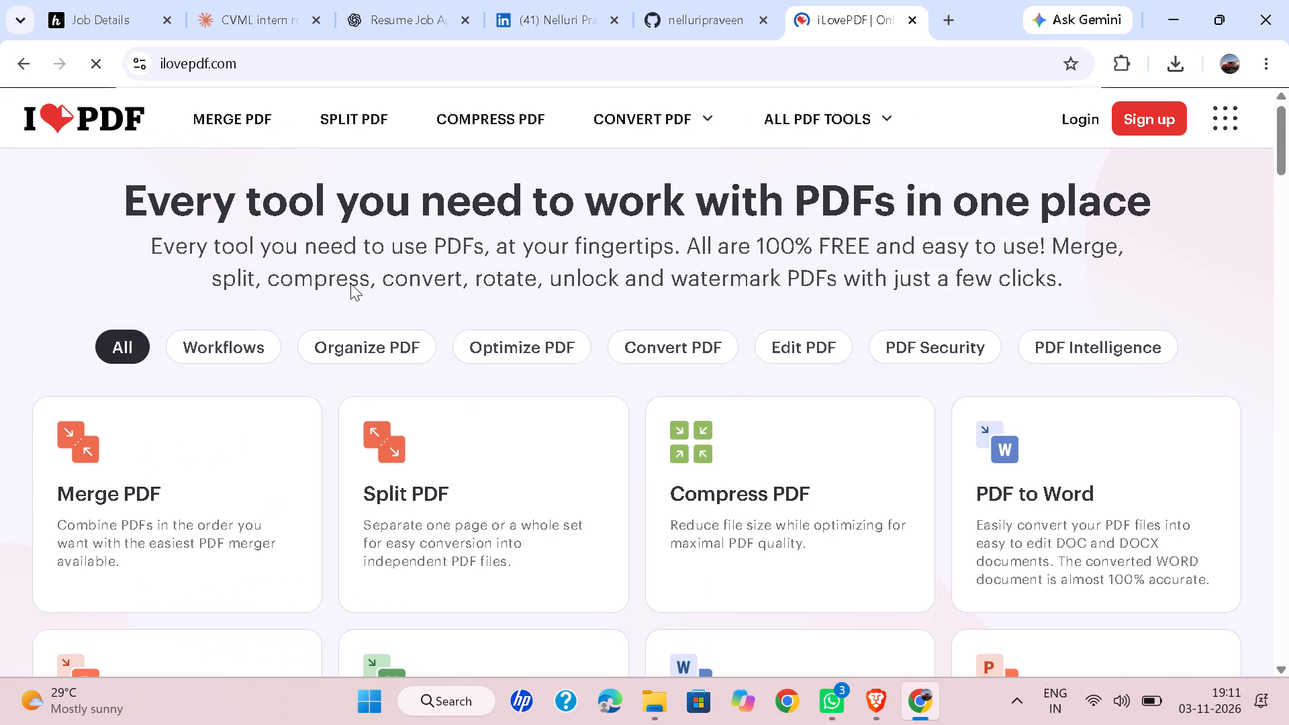
Convert Resume Format.docx from Downloads to PDF with iLovePDF's Word to PDF tool.
{"action": "scroll", "coordinate": [697, 370], "scroll_direction": "down", "scroll_amount": 1}
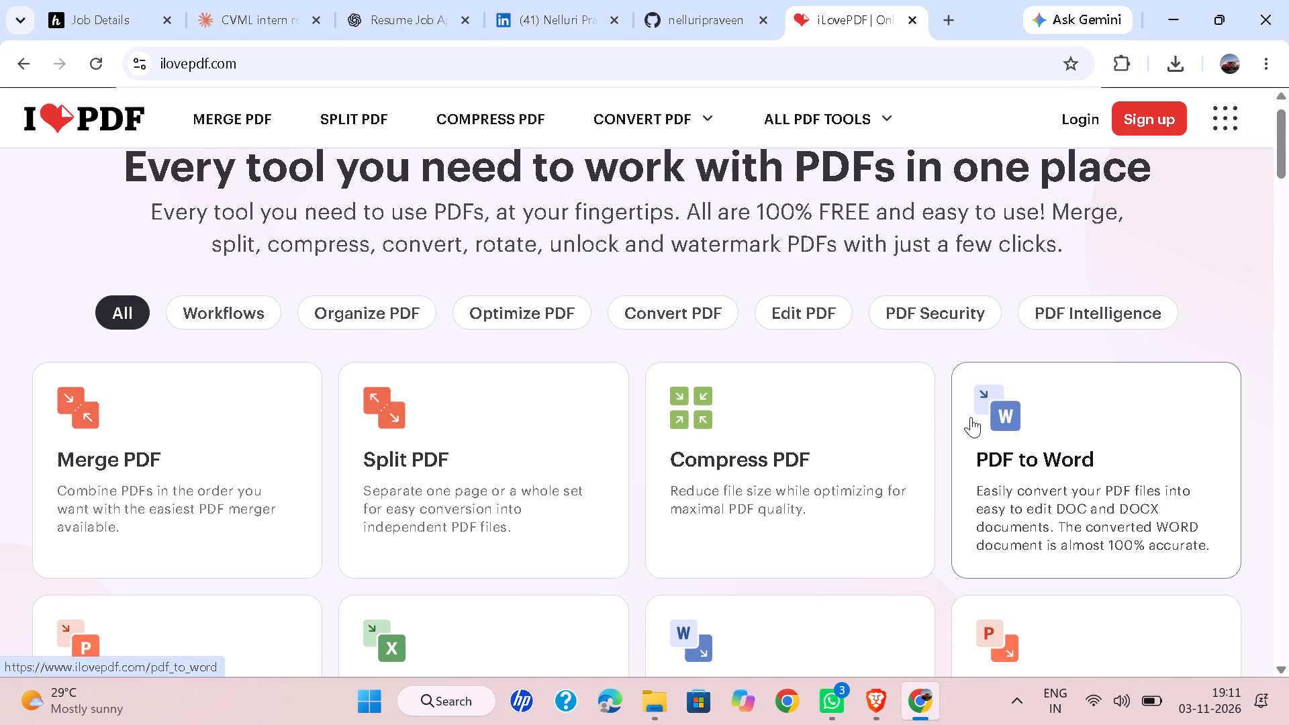
{"action": "scroll", "coordinate": [971, 417], "scroll_direction": "down", "scroll_amount": 1}
{"action": "left_click", "coordinate": [762, 548]}
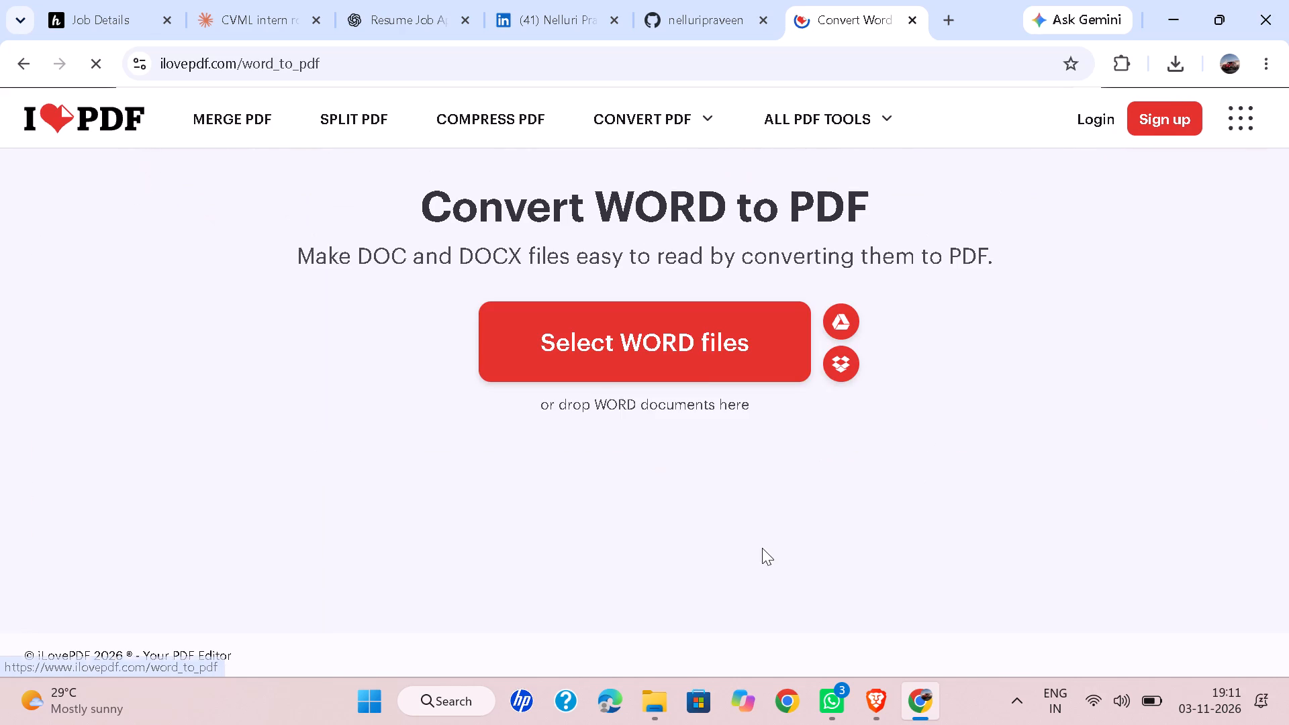
{"action": "left_click", "coordinate": [688, 354]}
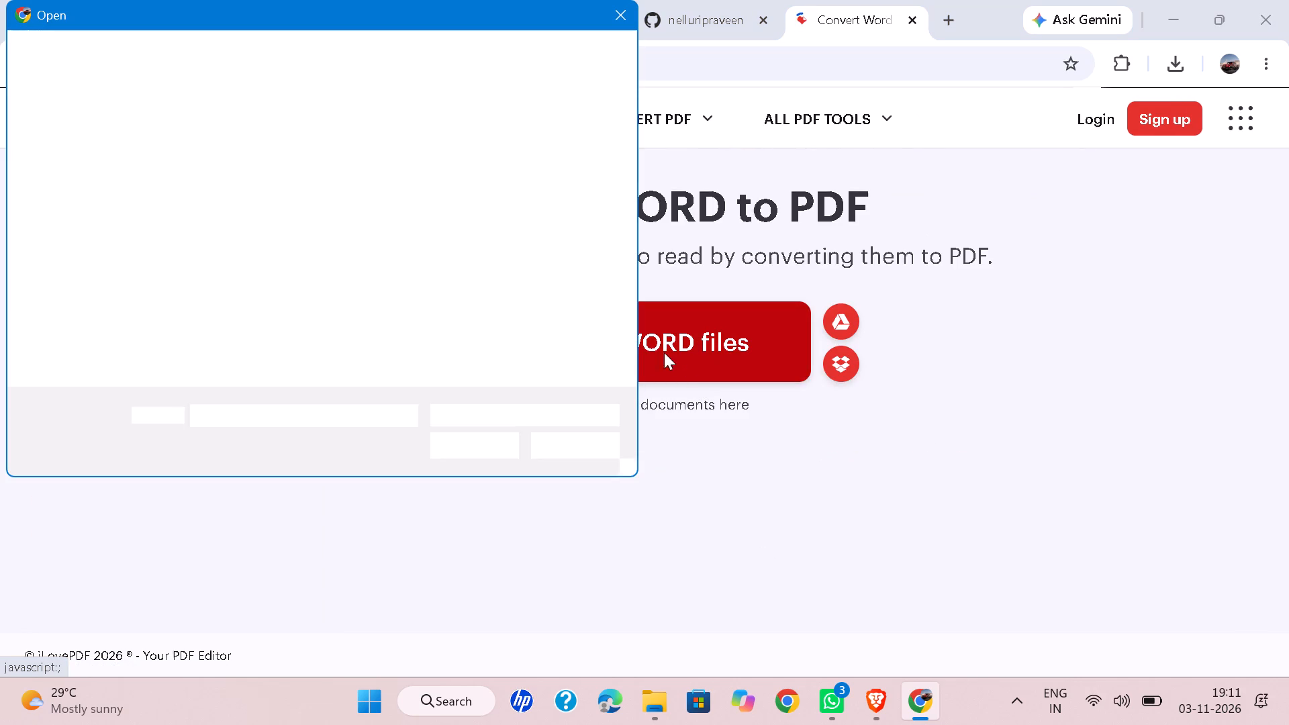
{"action": "left_click", "coordinate": [304, 183]}
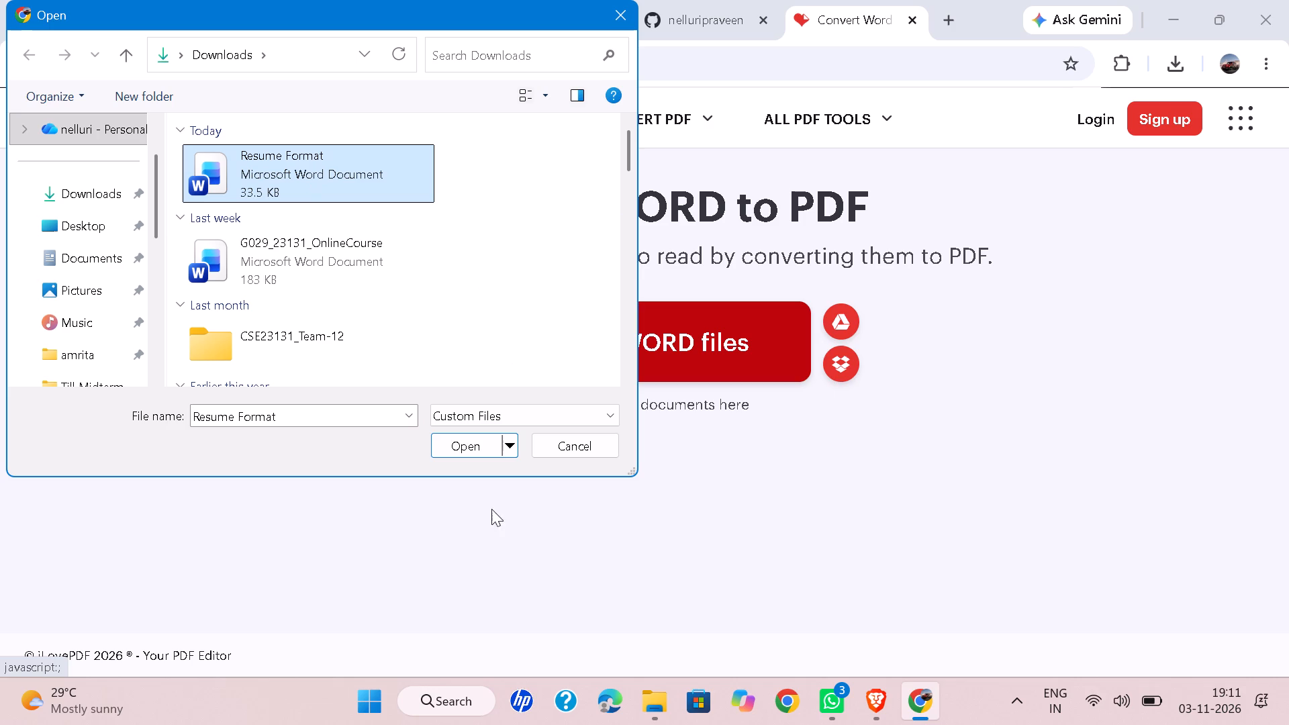
{"action": "left_click", "coordinate": [442, 446]}
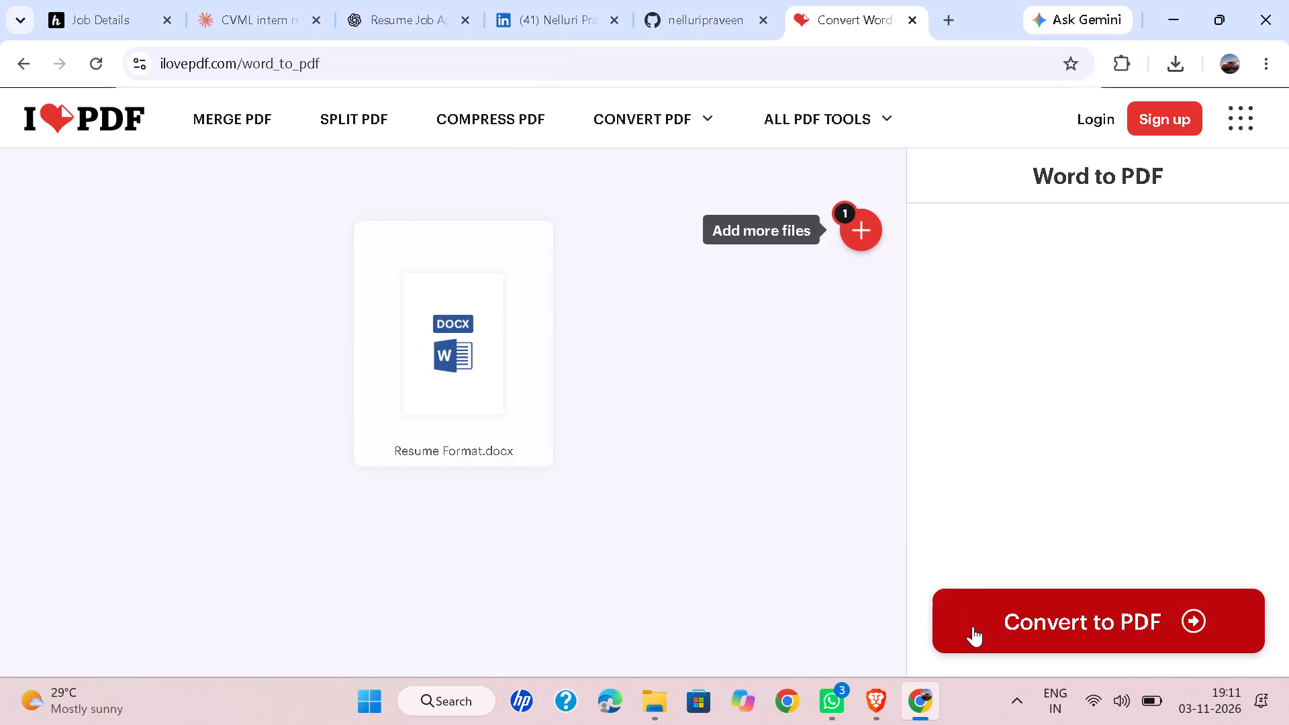
{"action": "left_click", "coordinate": [973, 626]}
Look through the Perficient B.Tech 2027 job posting on Haveloc, from its attachments back up to the header.
{"action": "left_click", "coordinate": [72, 0]}
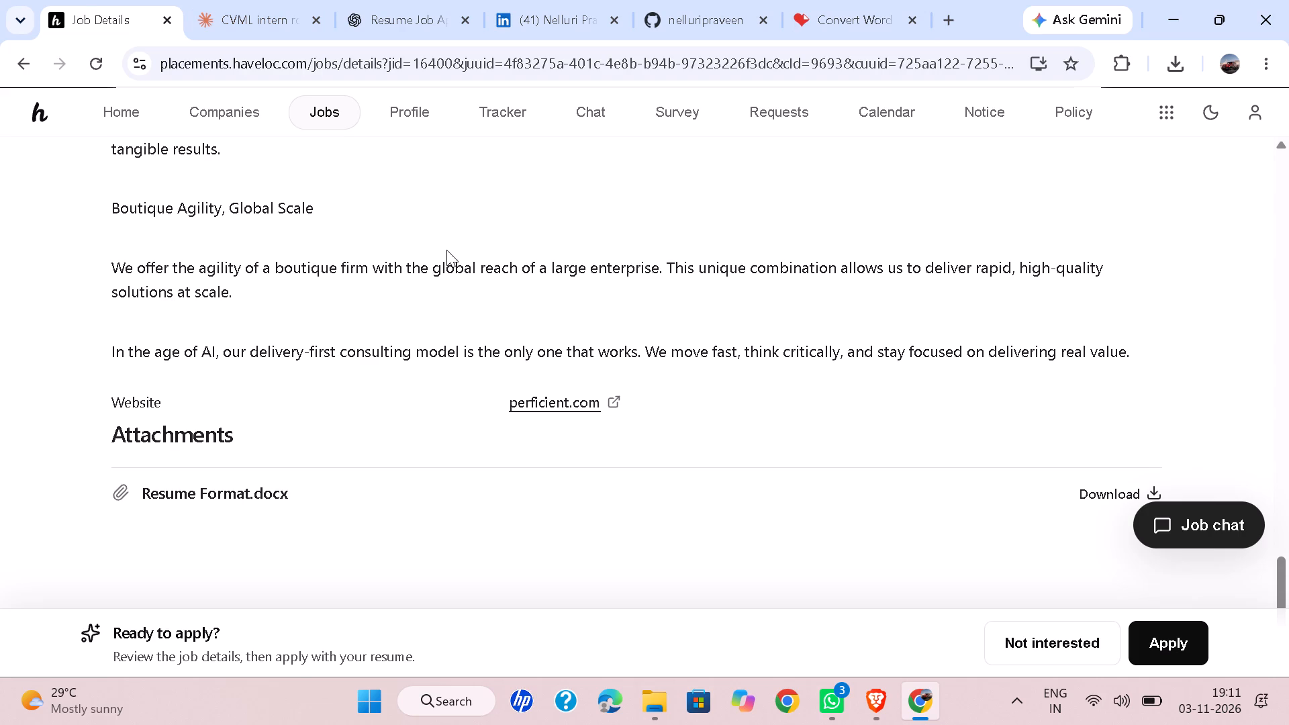
{"action": "scroll", "coordinate": [446, 250], "scroll_direction": "down", "scroll_amount": 1}
{"action": "scroll", "coordinate": [446, 250], "scroll_direction": "up", "scroll_amount": 4}
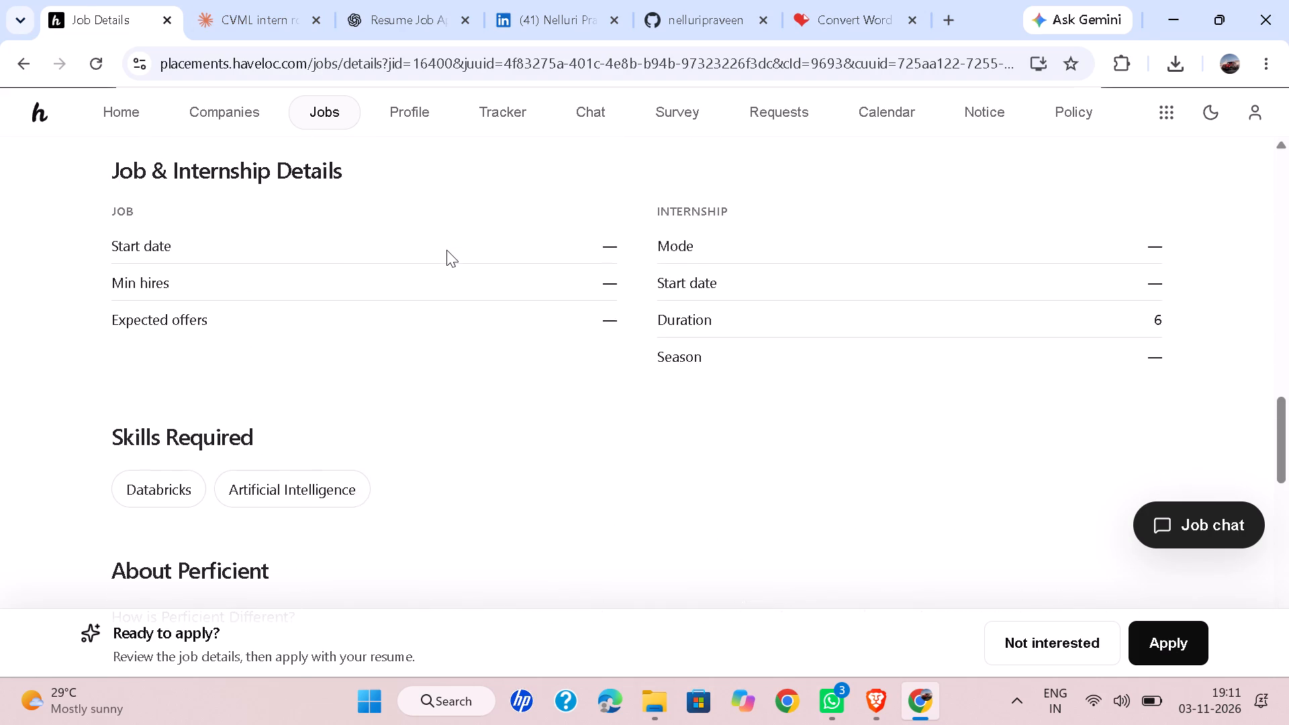
{"action": "scroll", "coordinate": [446, 250], "scroll_direction": "down", "scroll_amount": 3}
{"action": "scroll", "coordinate": [446, 250], "scroll_direction": "up", "scroll_amount": 8}
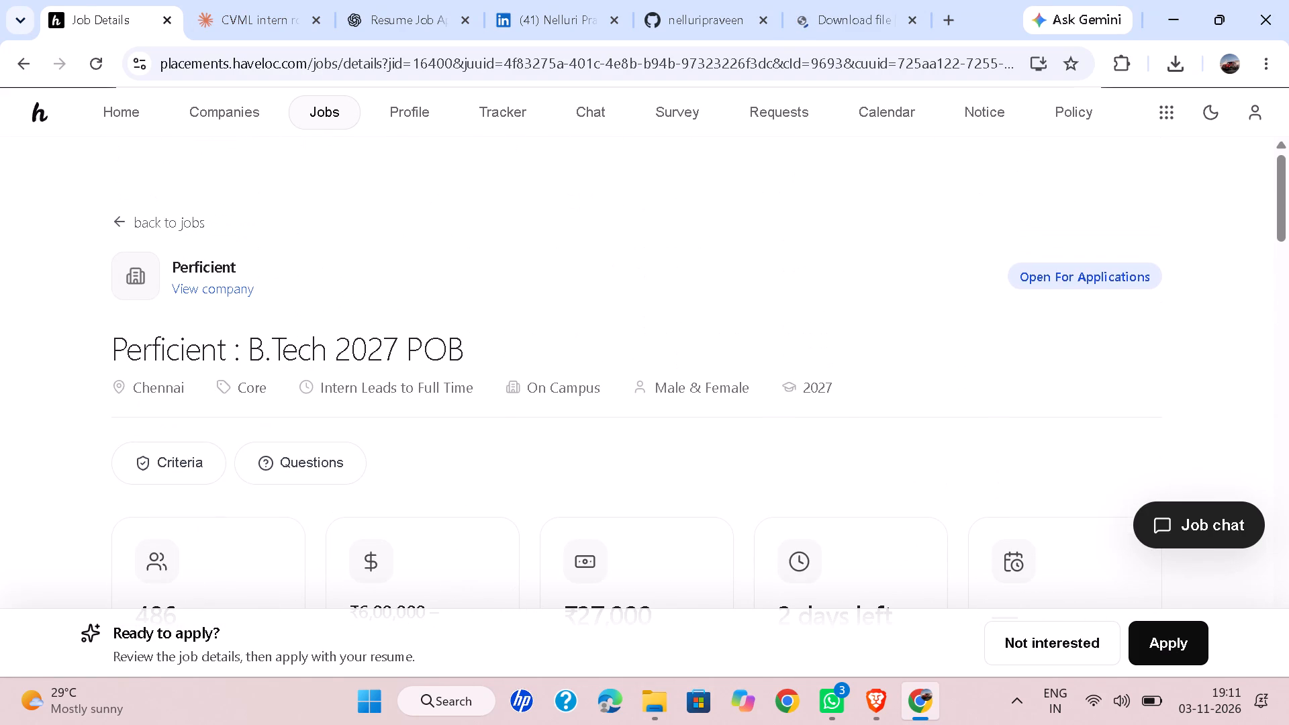
{"action": "left_click", "coordinate": [865, 0]}
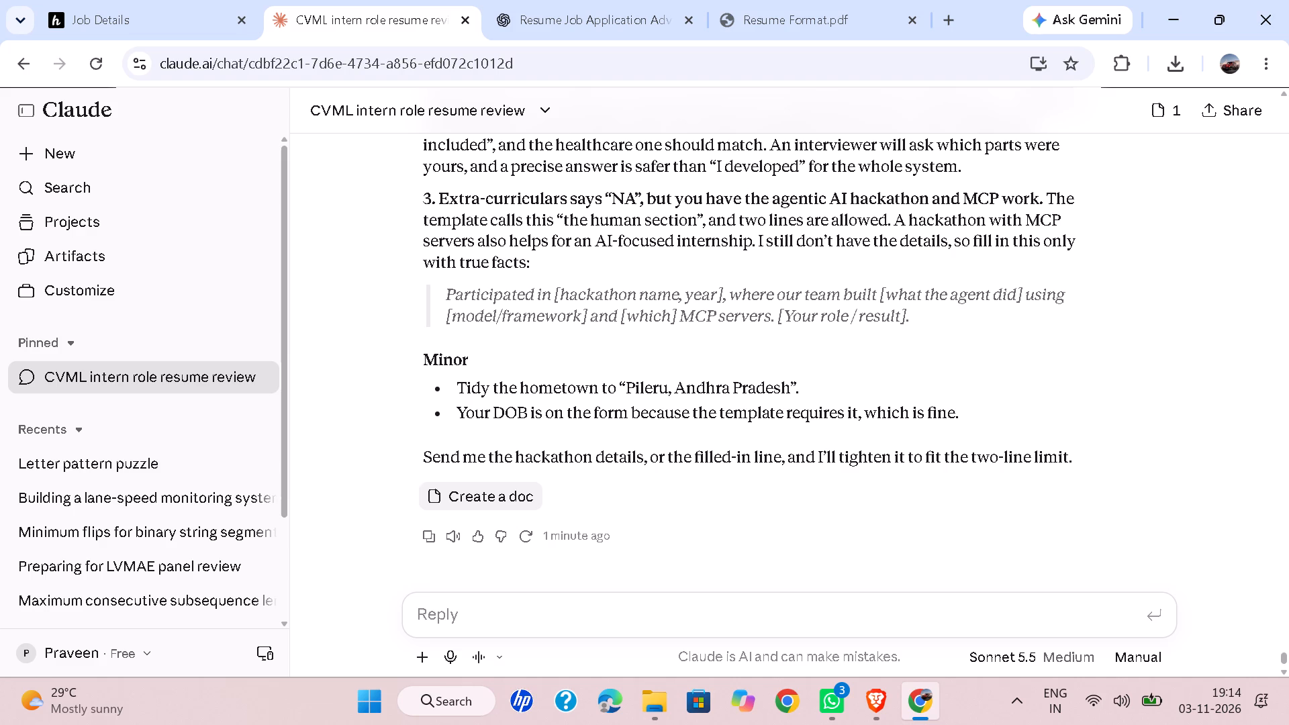
Examine the technical skills and the layout of the second page in the Resume Format PDF opened in the browser.
{"action": "left_click", "coordinate": [198, 0]}
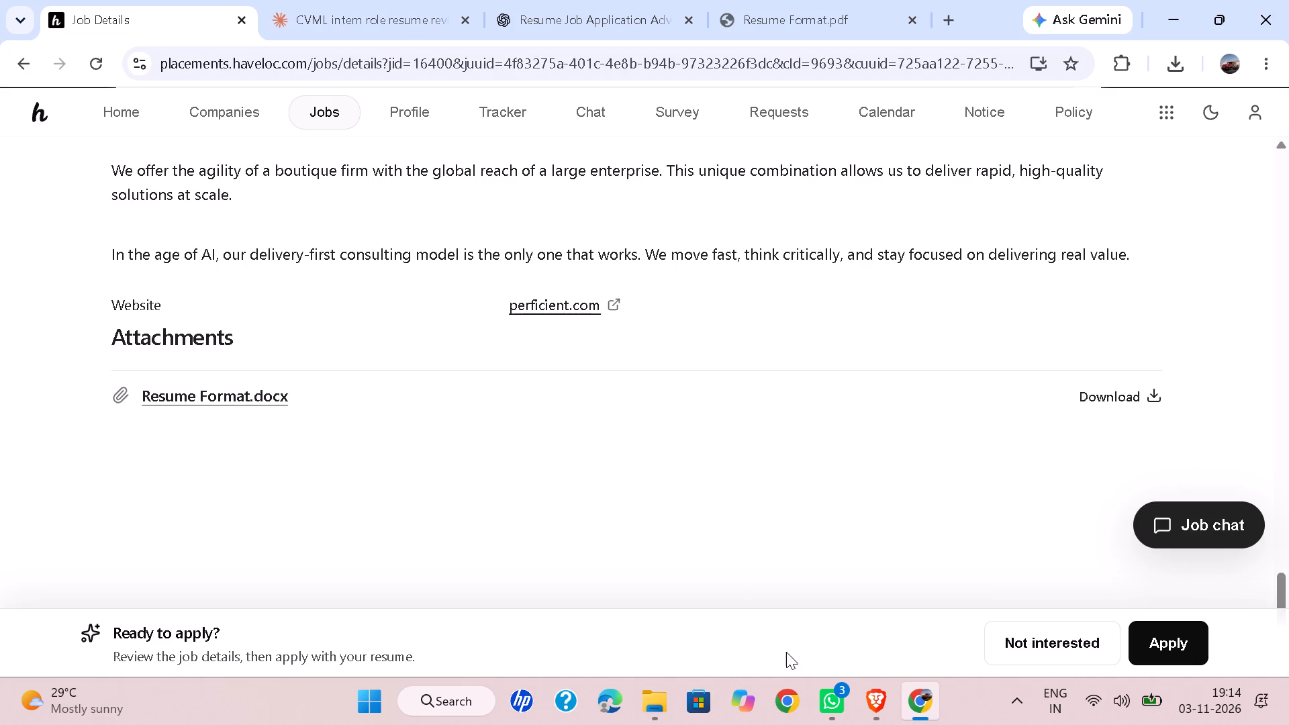
{"action": "left_click", "coordinate": [717, 17]}
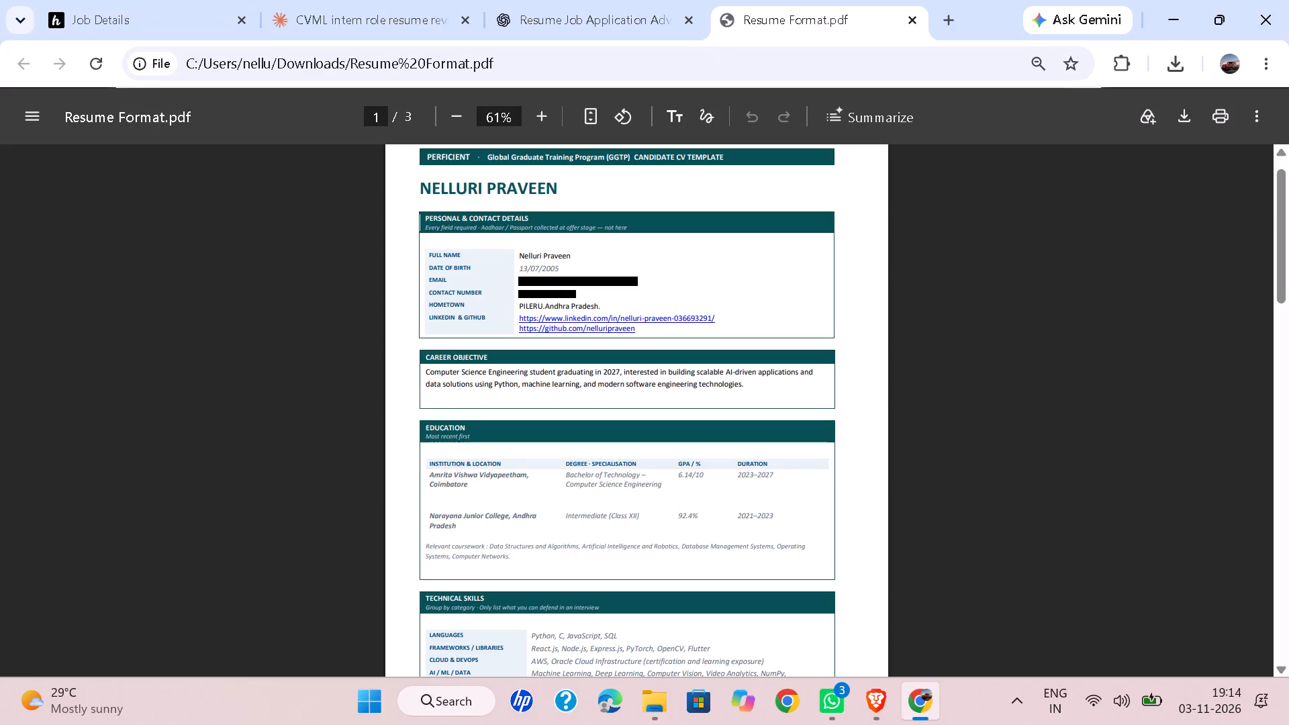
{"action": "scroll", "coordinate": [563, 490], "scroll_direction": "down", "scroll_amount": 2}
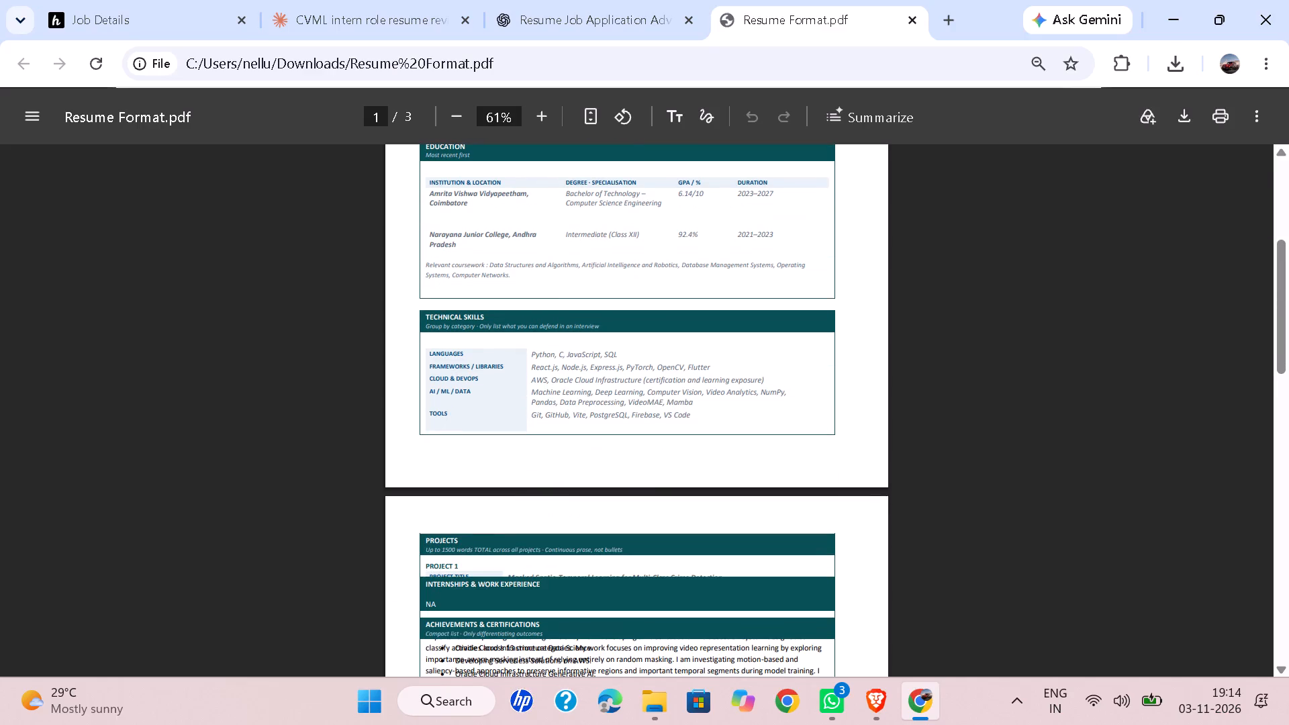
{"action": "scroll", "coordinate": [563, 490], "scroll_direction": "down", "scroll_amount": 2}
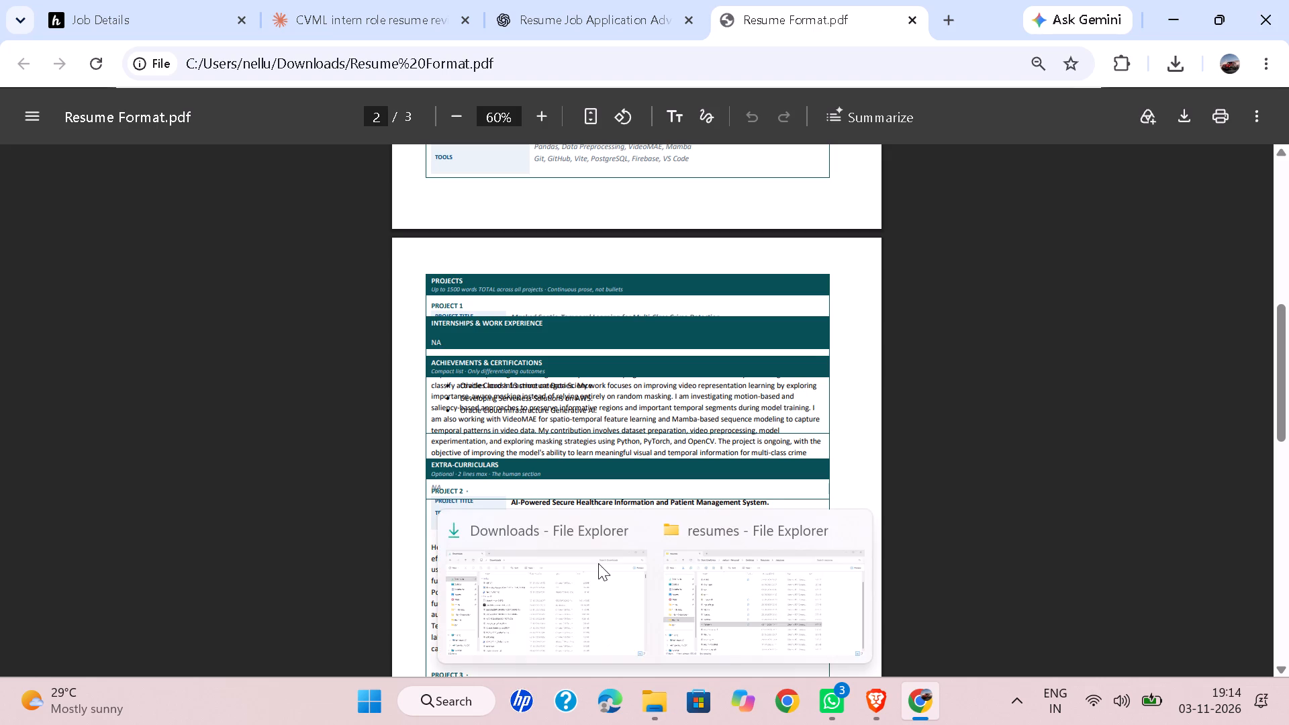
Open the Resume Format Word document from Downloads and look through its project sections to the end of the document.
{"action": "left_click", "coordinate": [598, 563]}
{"action": "double_click", "coordinate": [381, 267]}
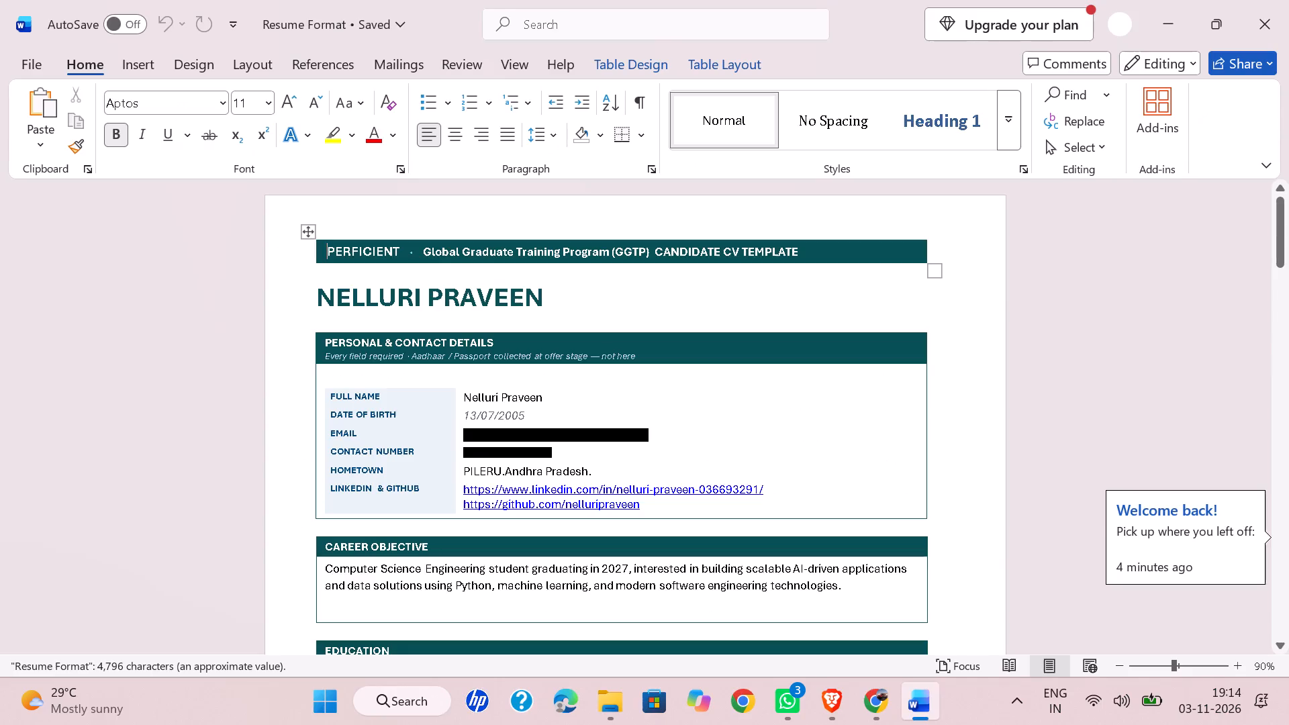
{"action": "scroll", "coordinate": [495, 359], "scroll_direction": "down", "scroll_amount": 3}
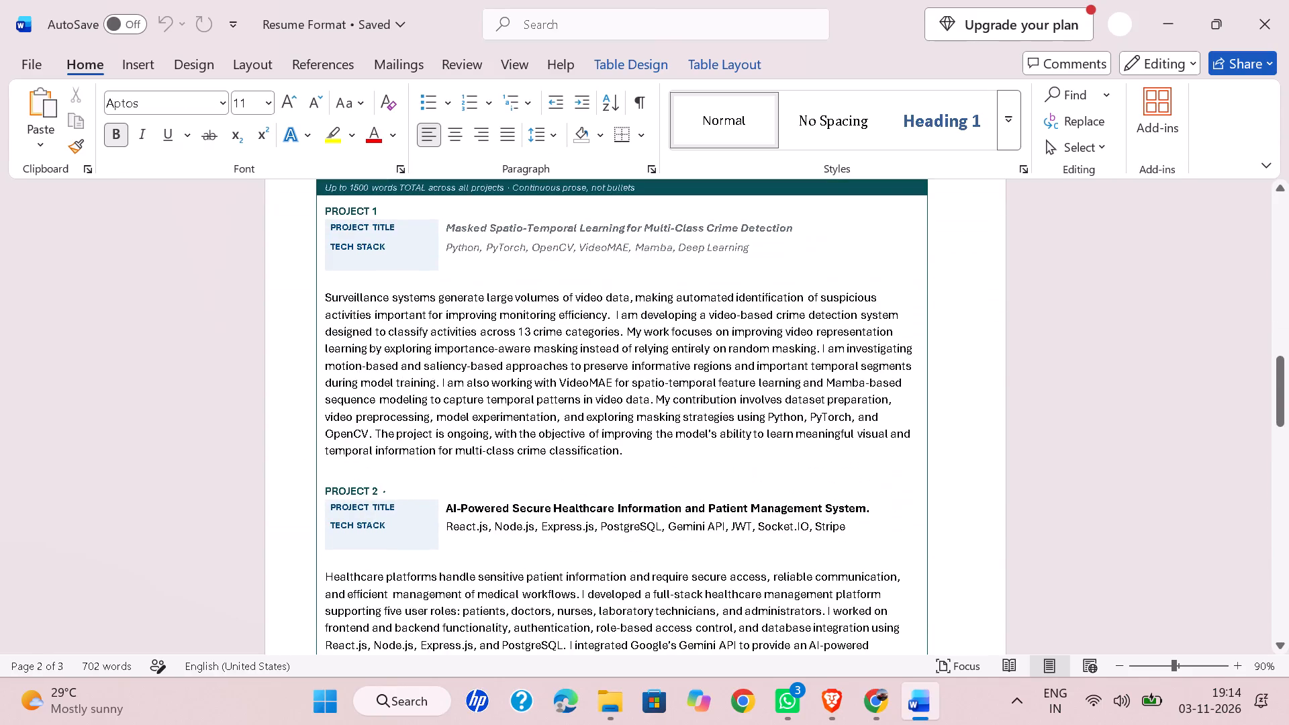
{"action": "scroll", "coordinate": [495, 359], "scroll_direction": "down", "scroll_amount": 4}
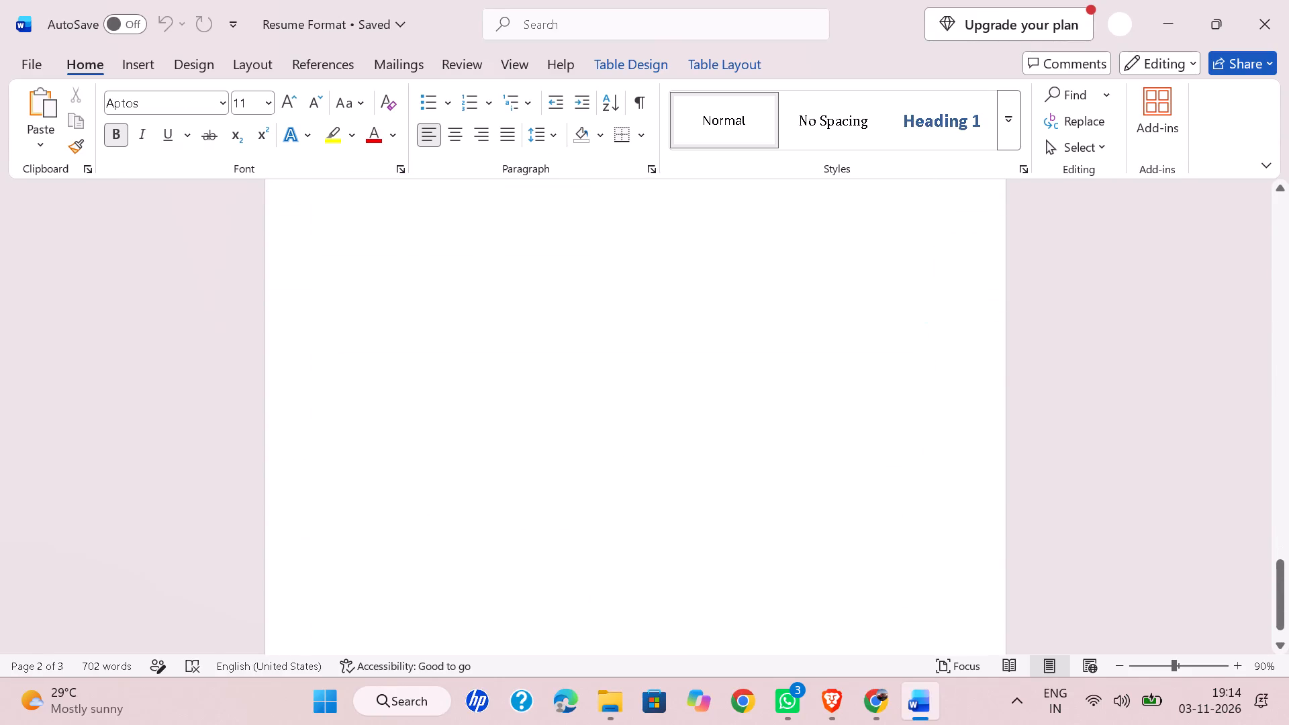
Compare the project section layout and page breaks of the Resume Format Word document with the Resume Format PDF in the browser.
{"action": "scroll", "coordinate": [495, 359], "scroll_direction": "down", "scroll_amount": 3}
{"action": "left_click", "coordinate": [495, 359]}
{"action": "scroll", "coordinate": [495, 359], "scroll_direction": "up", "scroll_amount": 2}
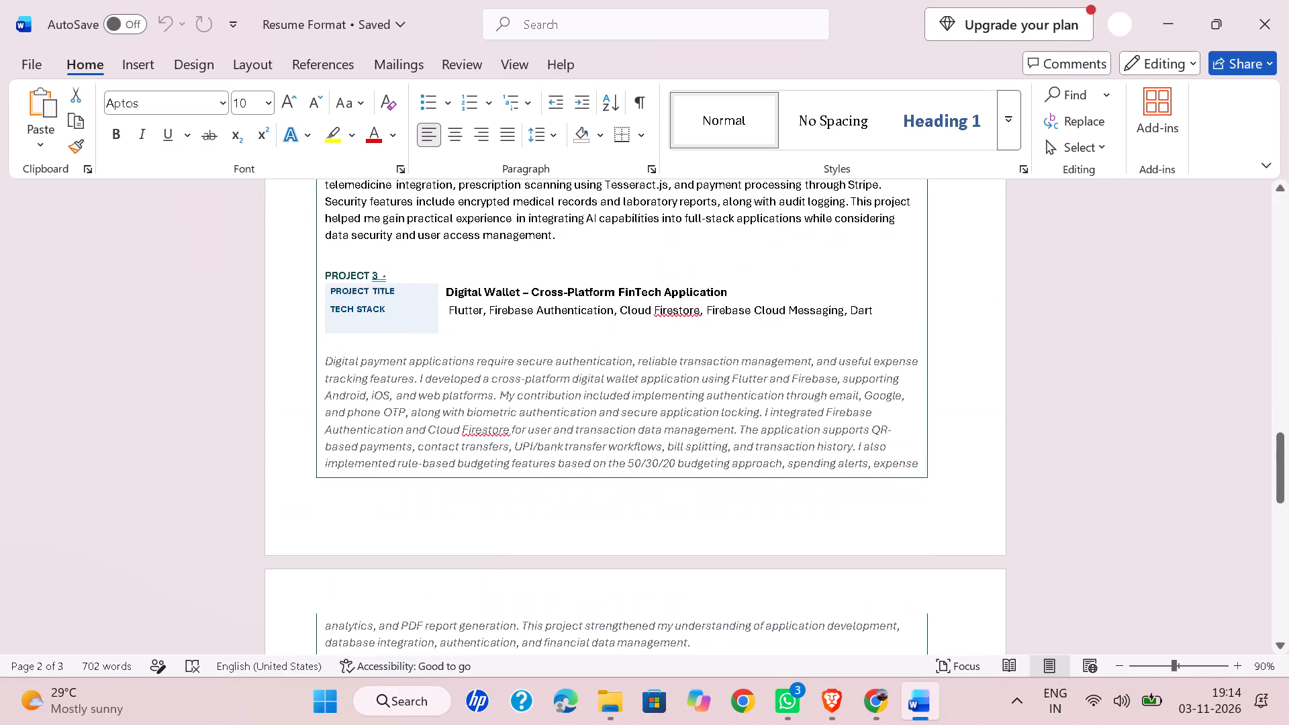
{"action": "scroll", "coordinate": [495, 359], "scroll_direction": "up", "scroll_amount": 2}
{"action": "scroll", "coordinate": [495, 359], "scroll_direction": "down", "scroll_amount": 2, "text": "ctrl"}
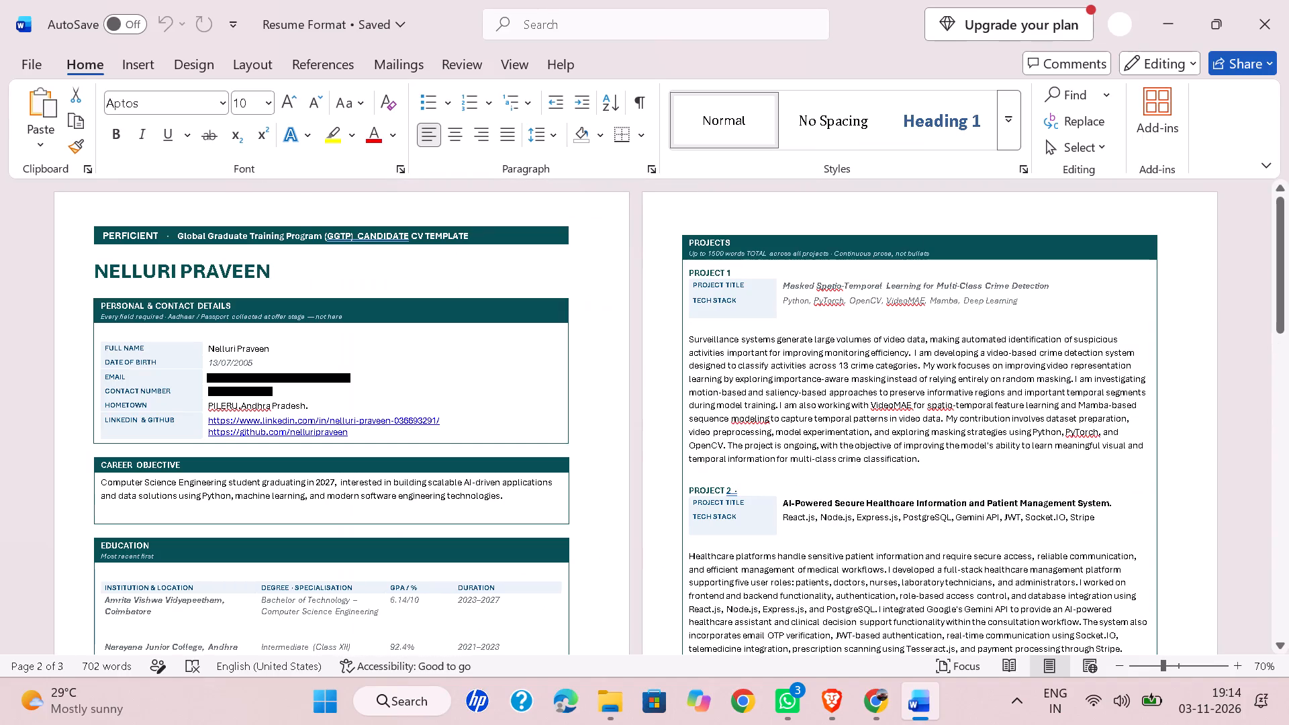
{"action": "left_click", "coordinate": [860, 702]}
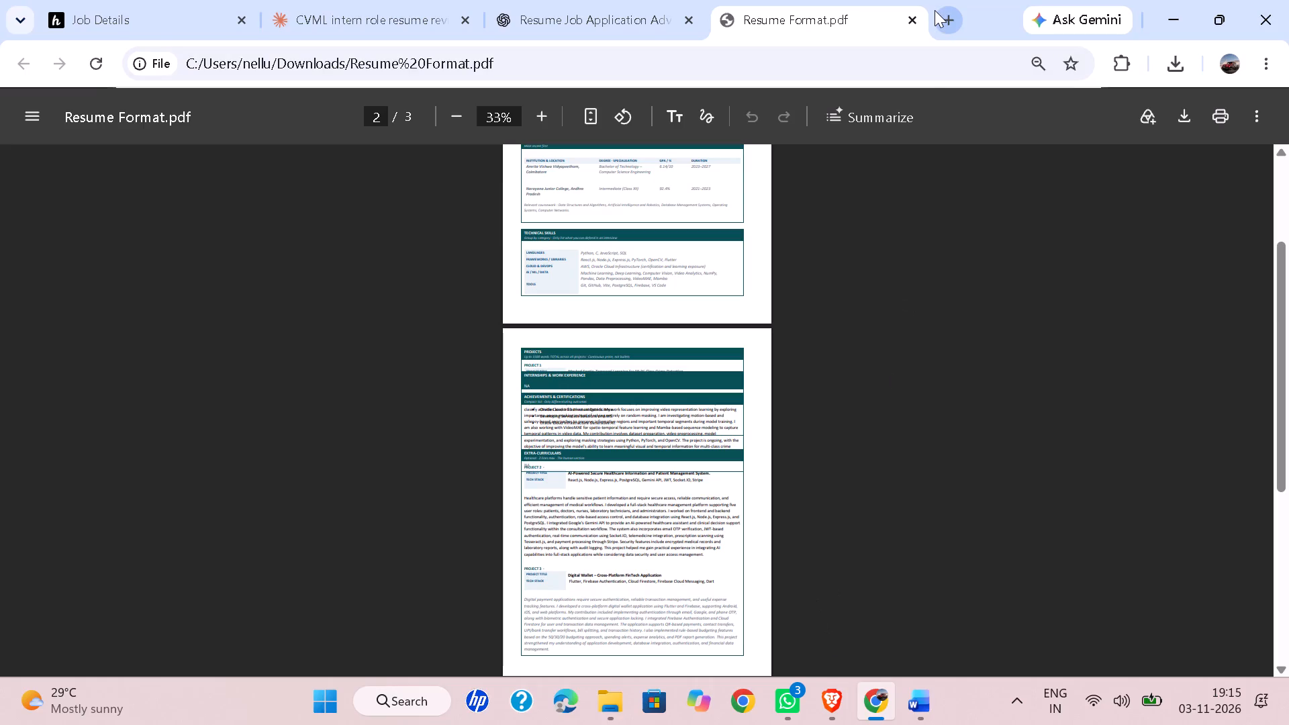
{"action": "scroll", "coordinate": [732, 456], "scroll_direction": "up", "scroll_amount": 1}
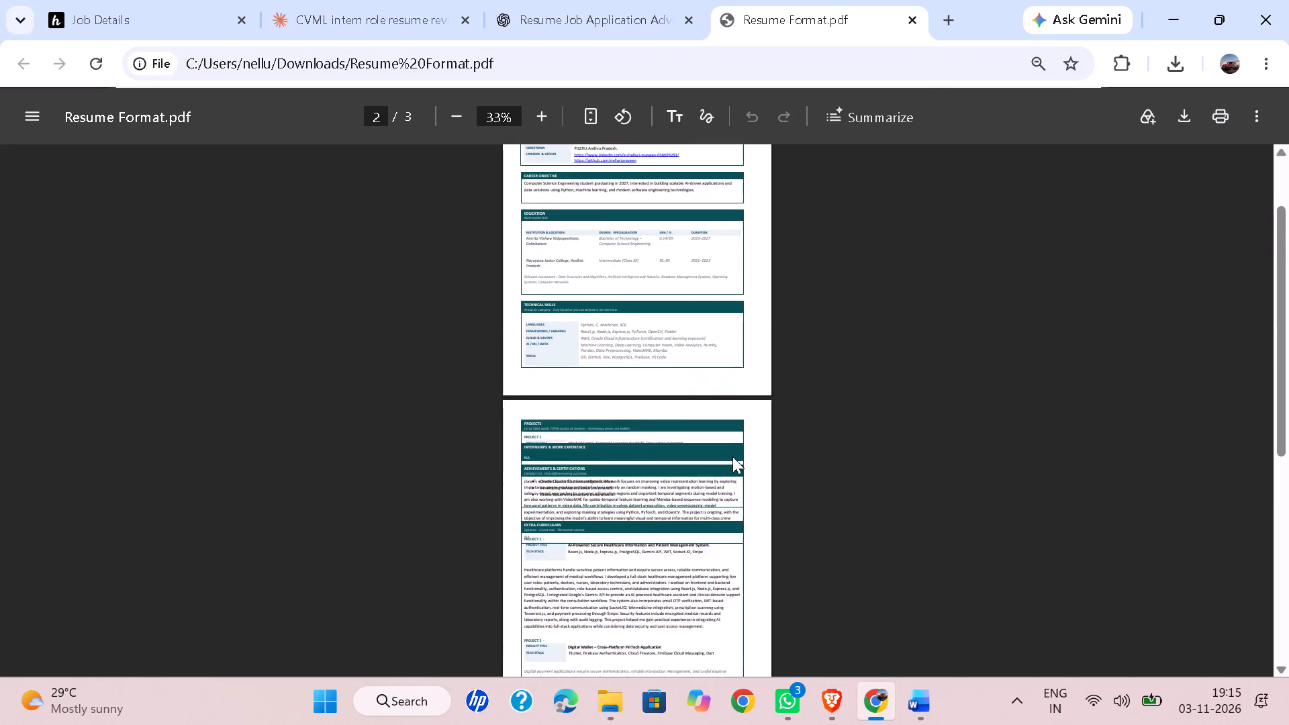
{"action": "scroll", "coordinate": [732, 456], "scroll_direction": "down", "scroll_amount": 2}
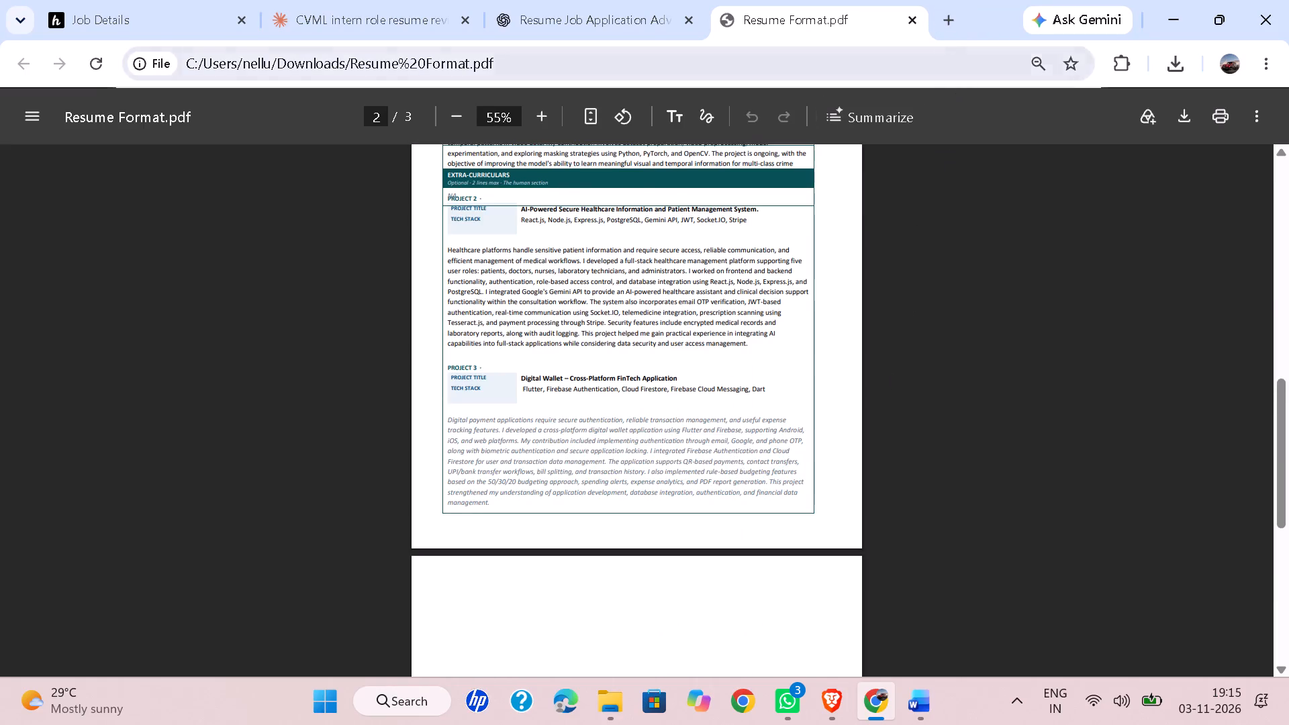
Search for "i love pdf" in a new browser tab and open iLovePDF's Word to PDF converter.
{"action": "left_click", "coordinate": [945, 12]}
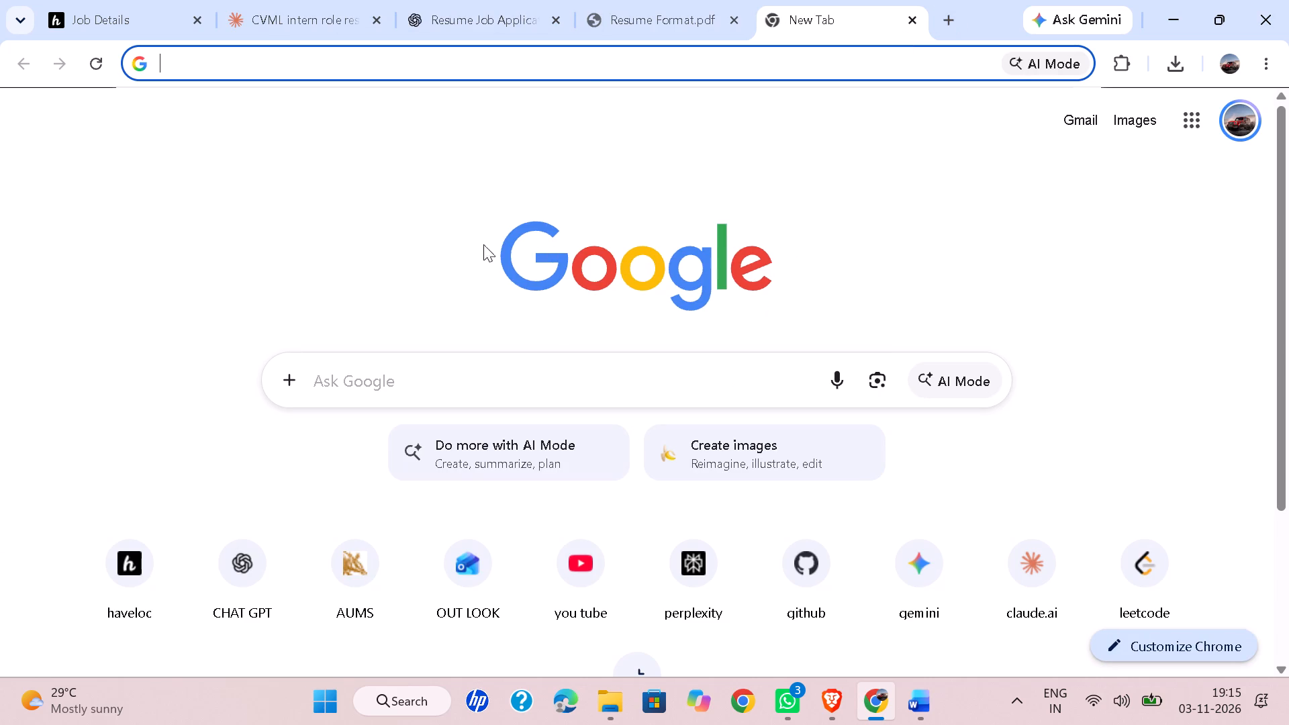
{"action": "left_click", "coordinate": [627, 57]}
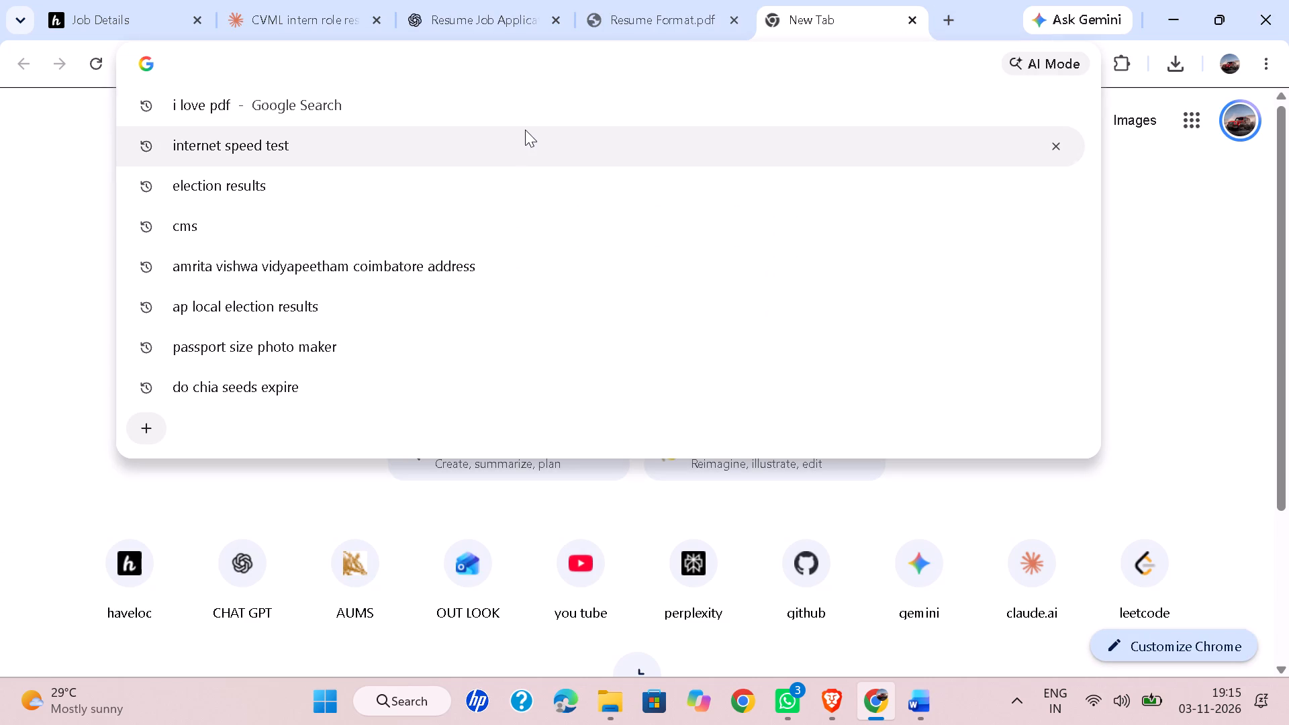
{"action": "left_click", "coordinate": [540, 108]}
{"action": "left_click", "coordinate": [334, 285]}
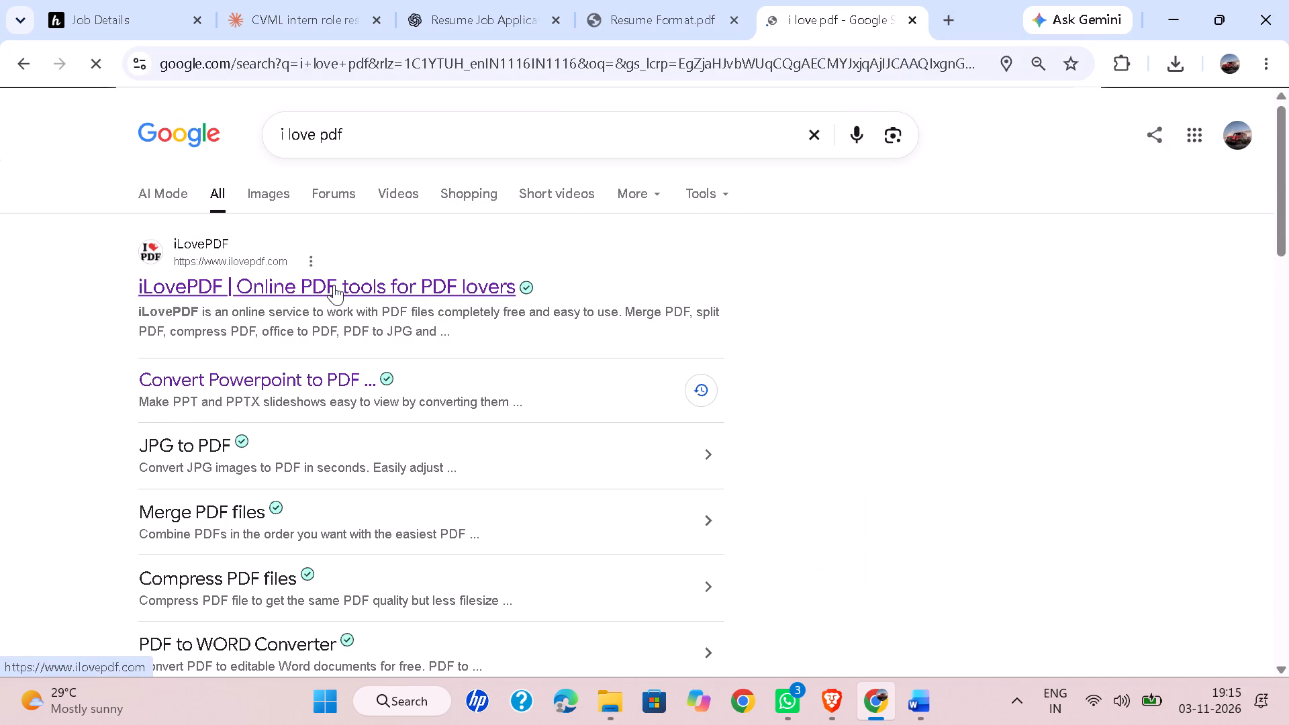
{"action": "scroll", "coordinate": [627, 371], "scroll_direction": "down", "scroll_amount": 2}
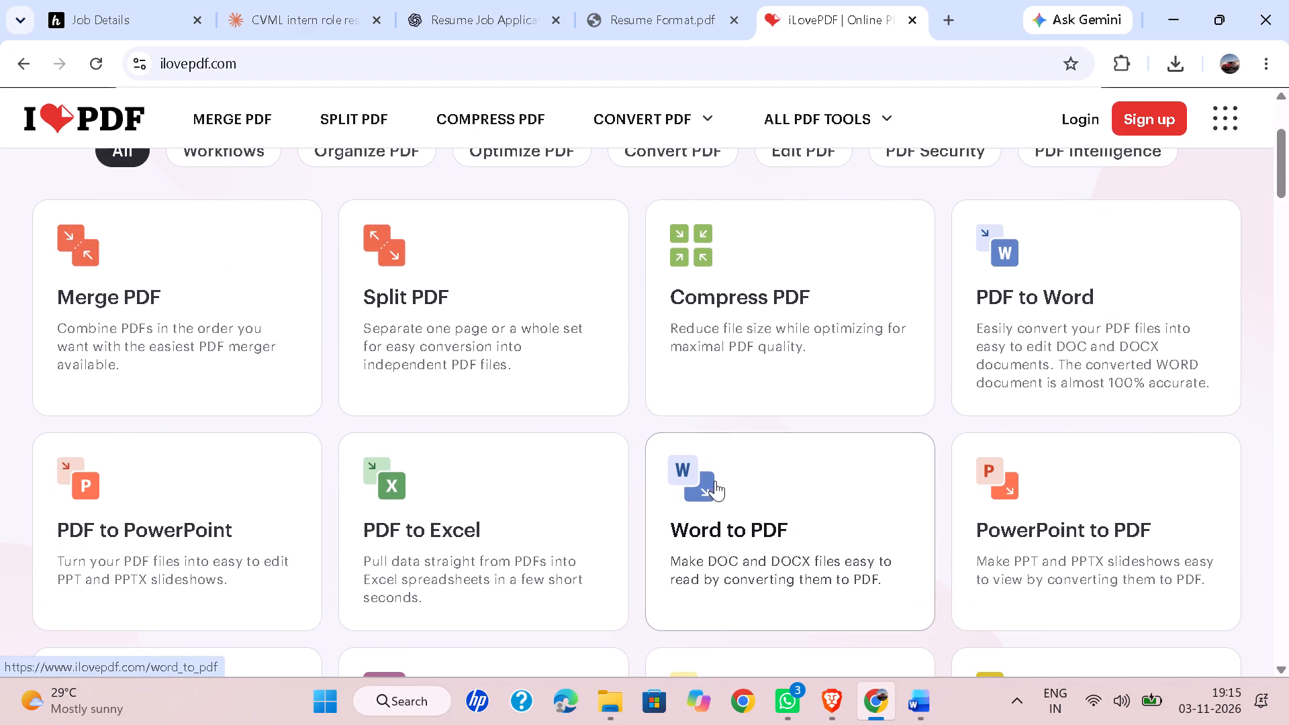
{"action": "left_click", "coordinate": [715, 494]}
{"action": "left_click", "coordinate": [723, 365]}
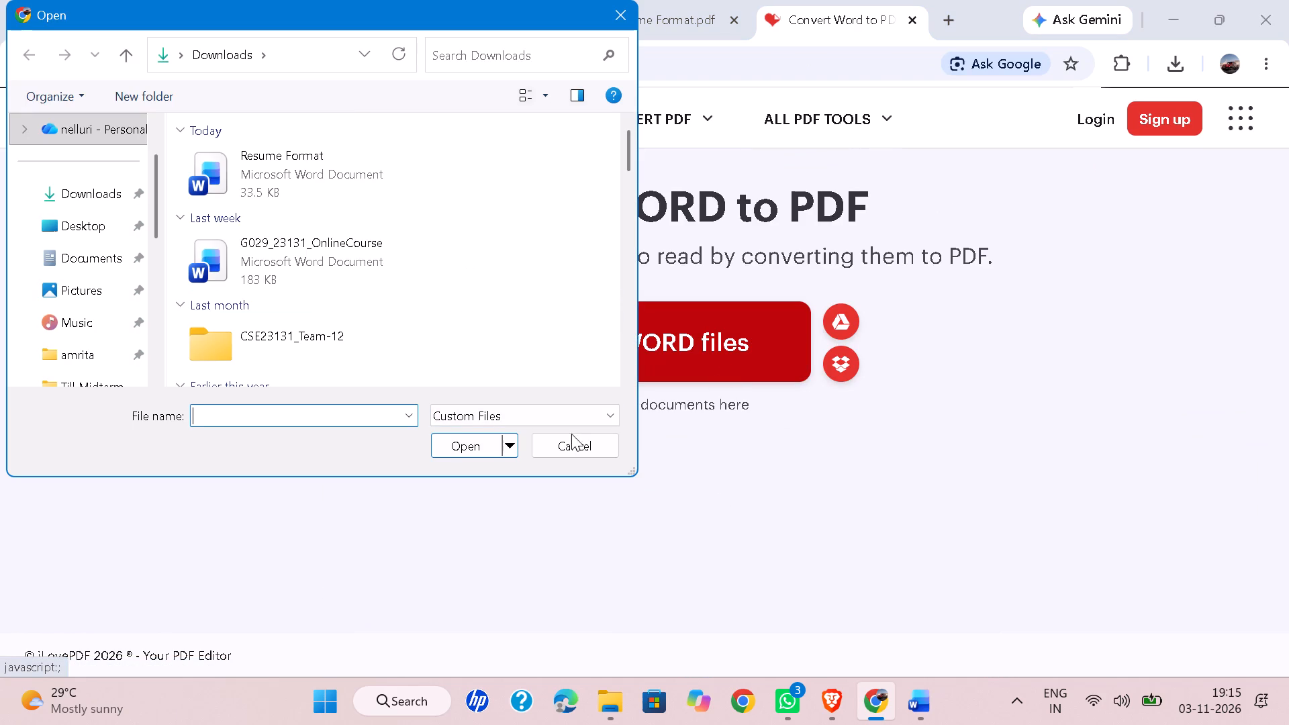
{"action": "left_click", "coordinate": [573, 445]}
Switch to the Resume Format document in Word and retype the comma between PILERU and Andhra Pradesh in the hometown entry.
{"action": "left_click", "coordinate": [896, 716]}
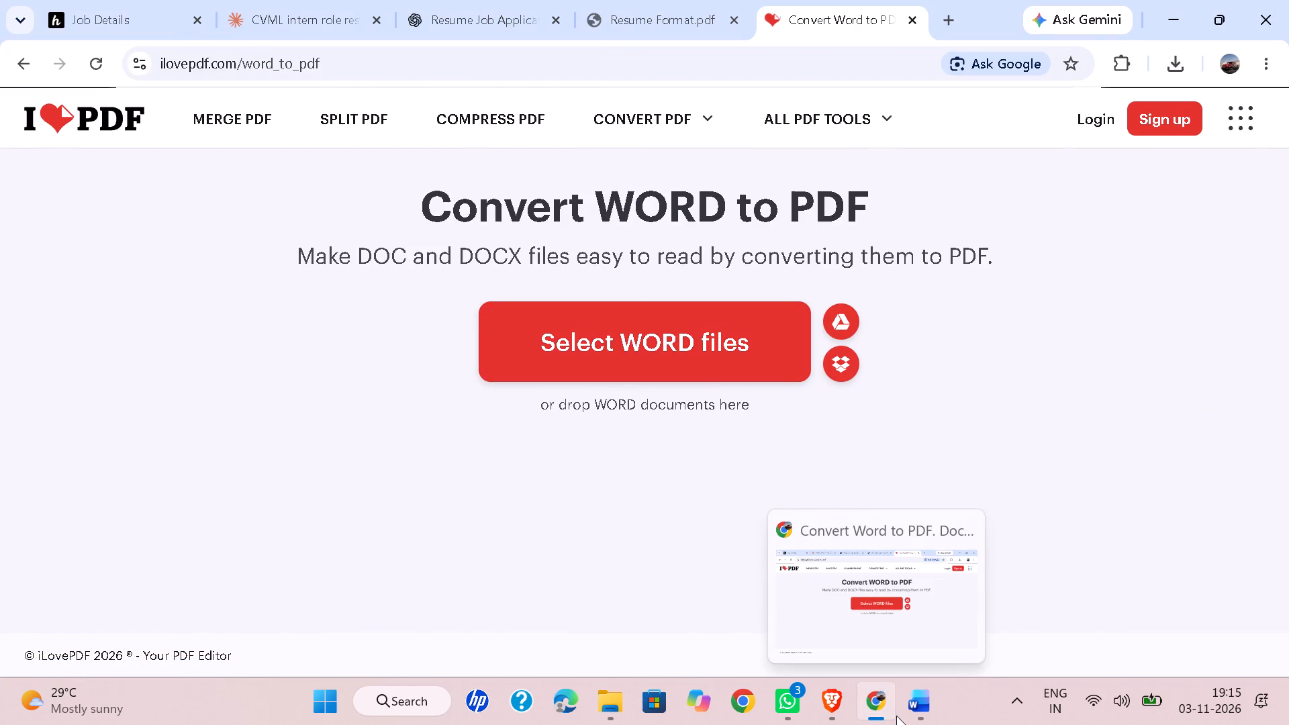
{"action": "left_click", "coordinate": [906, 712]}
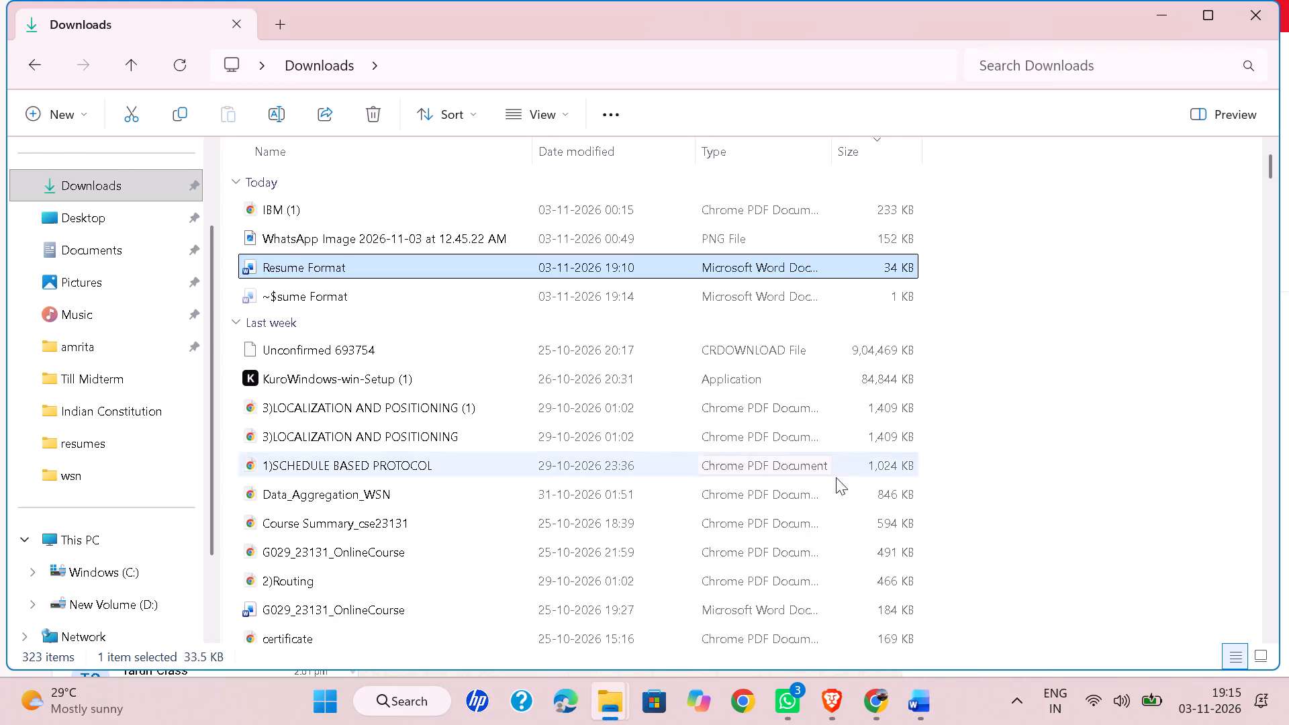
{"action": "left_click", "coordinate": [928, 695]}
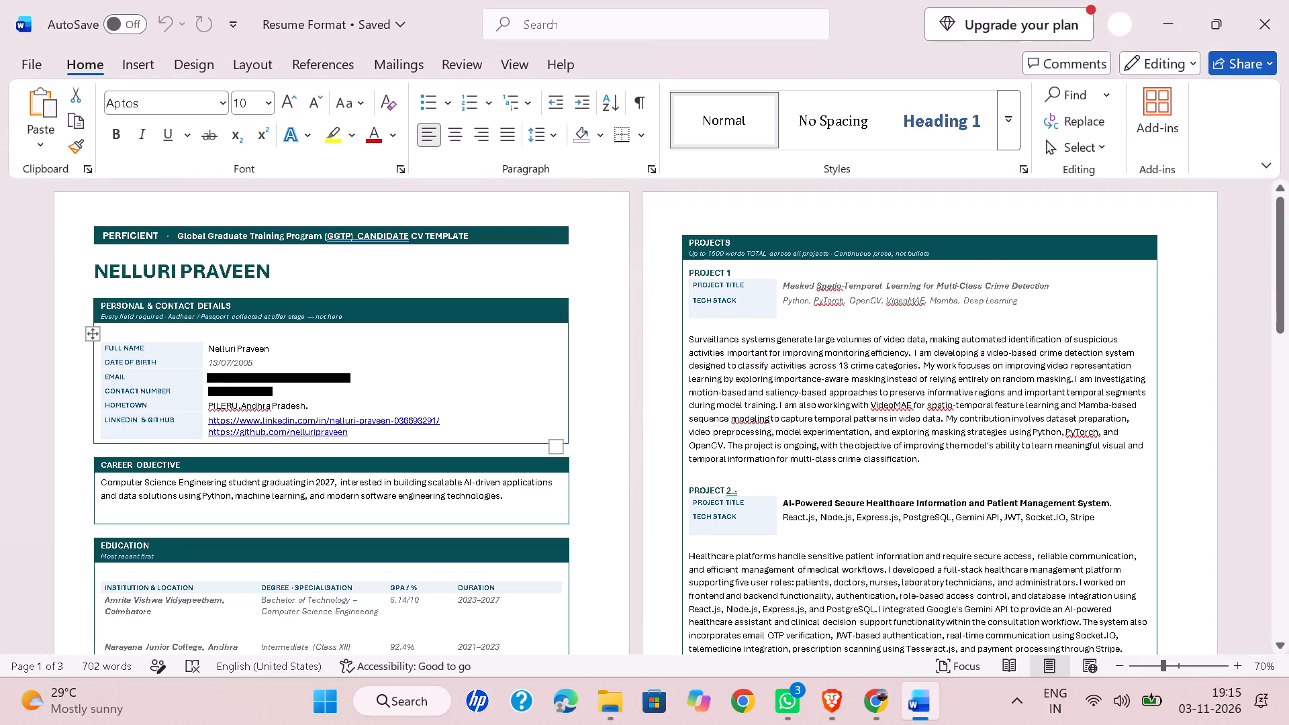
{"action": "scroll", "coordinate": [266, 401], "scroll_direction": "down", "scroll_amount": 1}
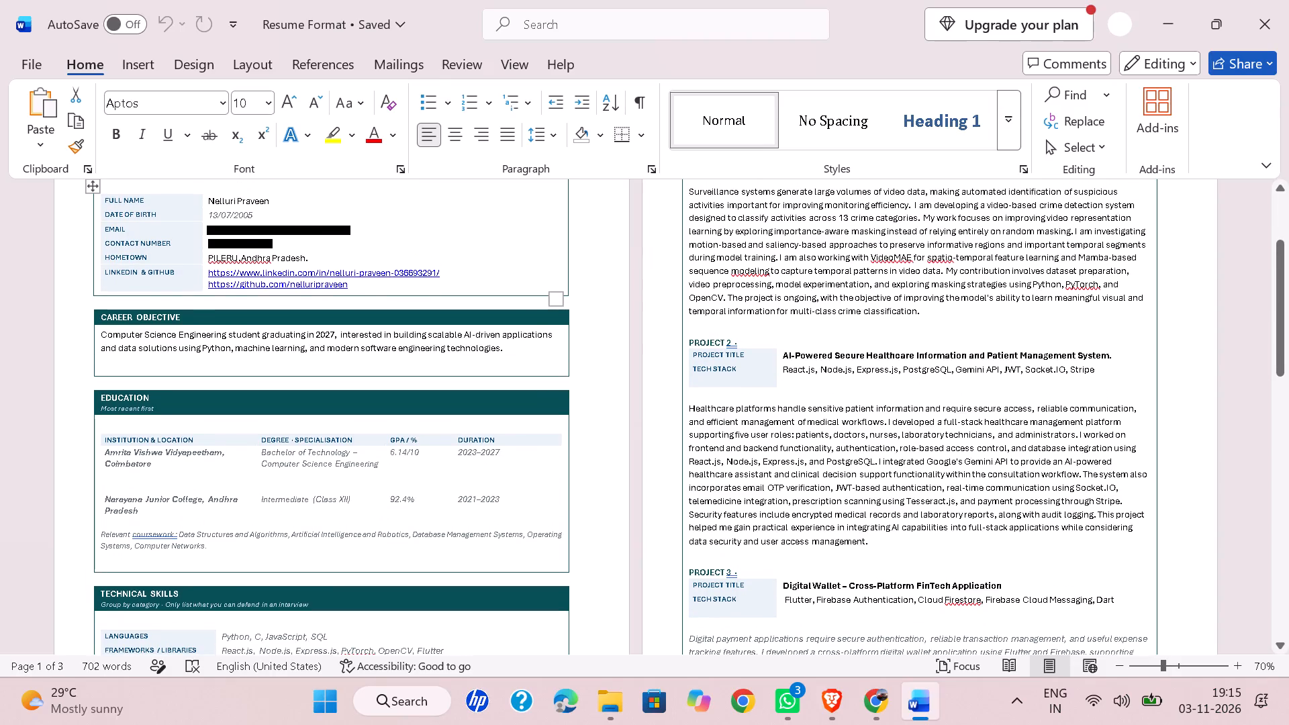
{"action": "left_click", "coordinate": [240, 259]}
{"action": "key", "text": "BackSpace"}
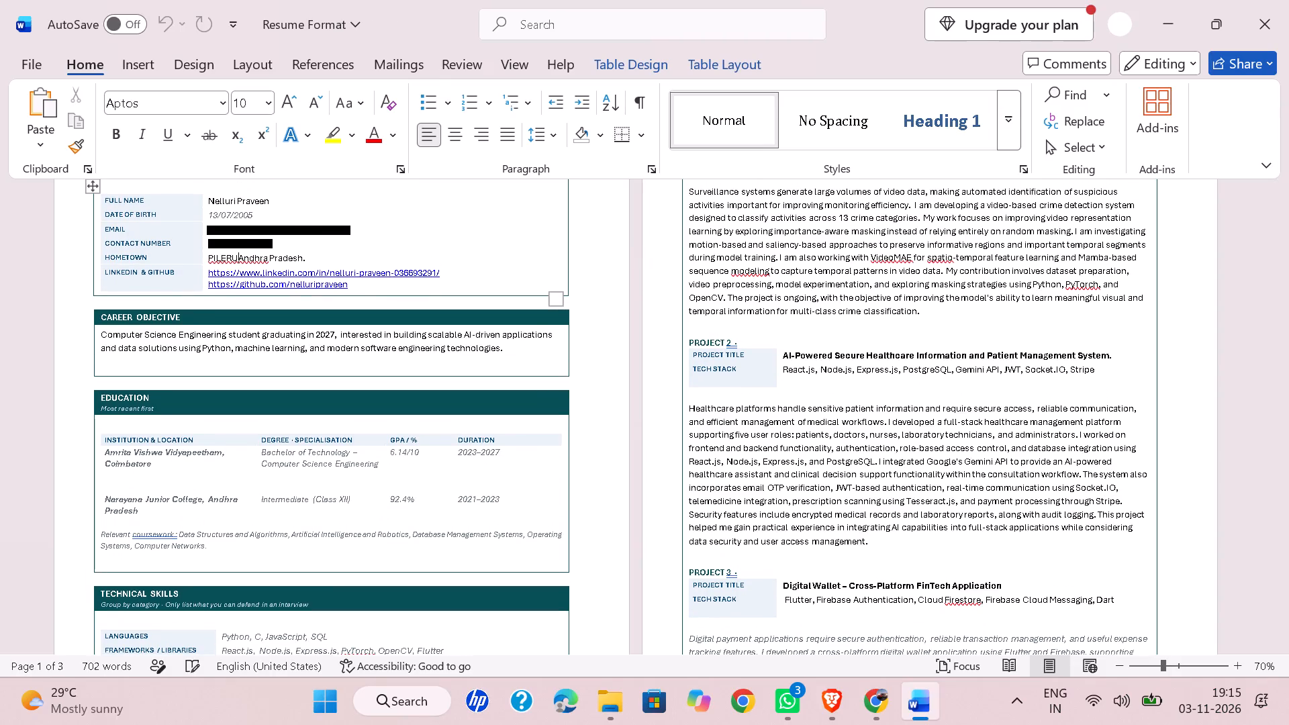
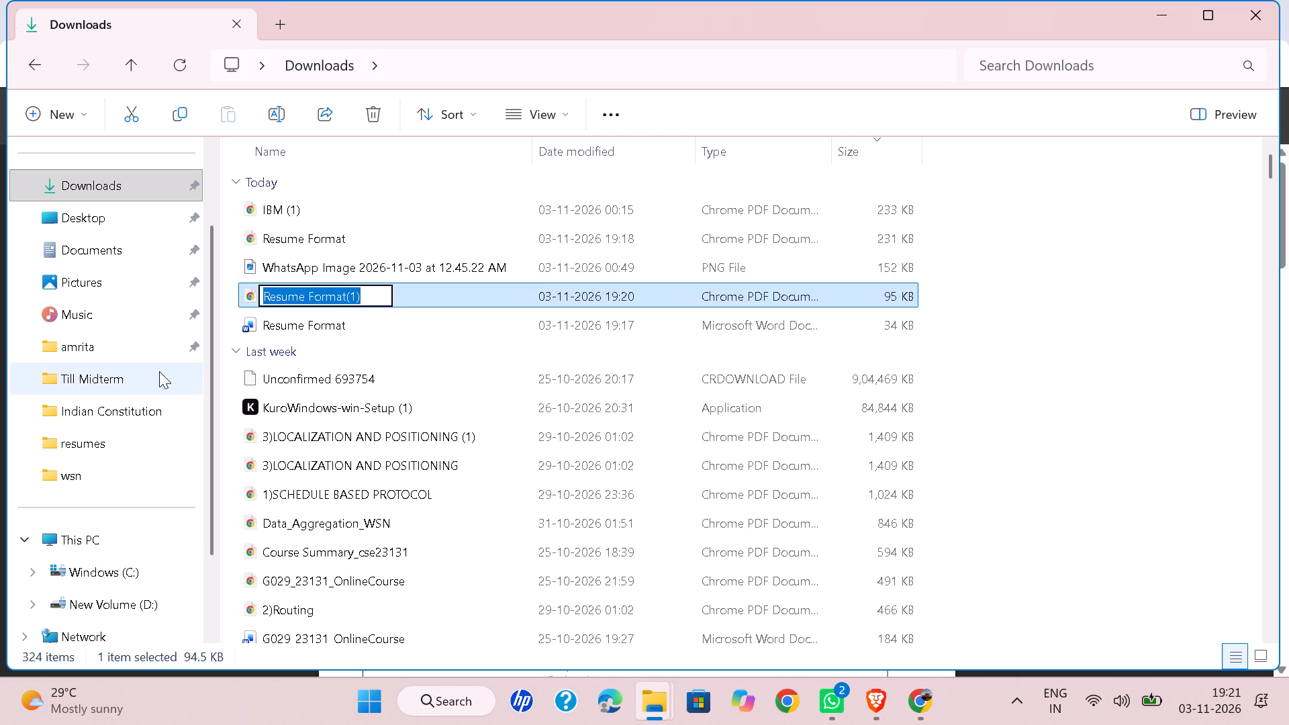
{"action": "left_click", "coordinate": [159, 371]}
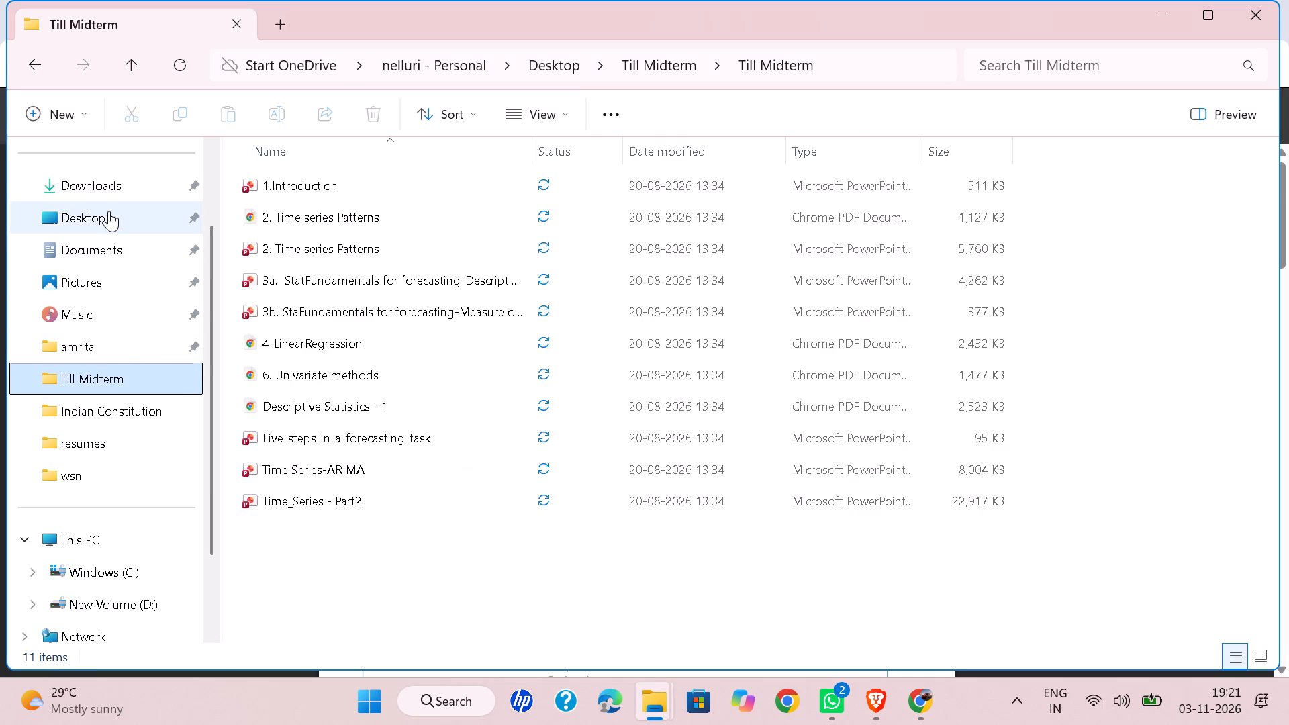
{"action": "left_click_drag", "start_coordinate": [107, 168], "coordinate": [109, 199]}
{"action": "left_click", "coordinate": [109, 199]}
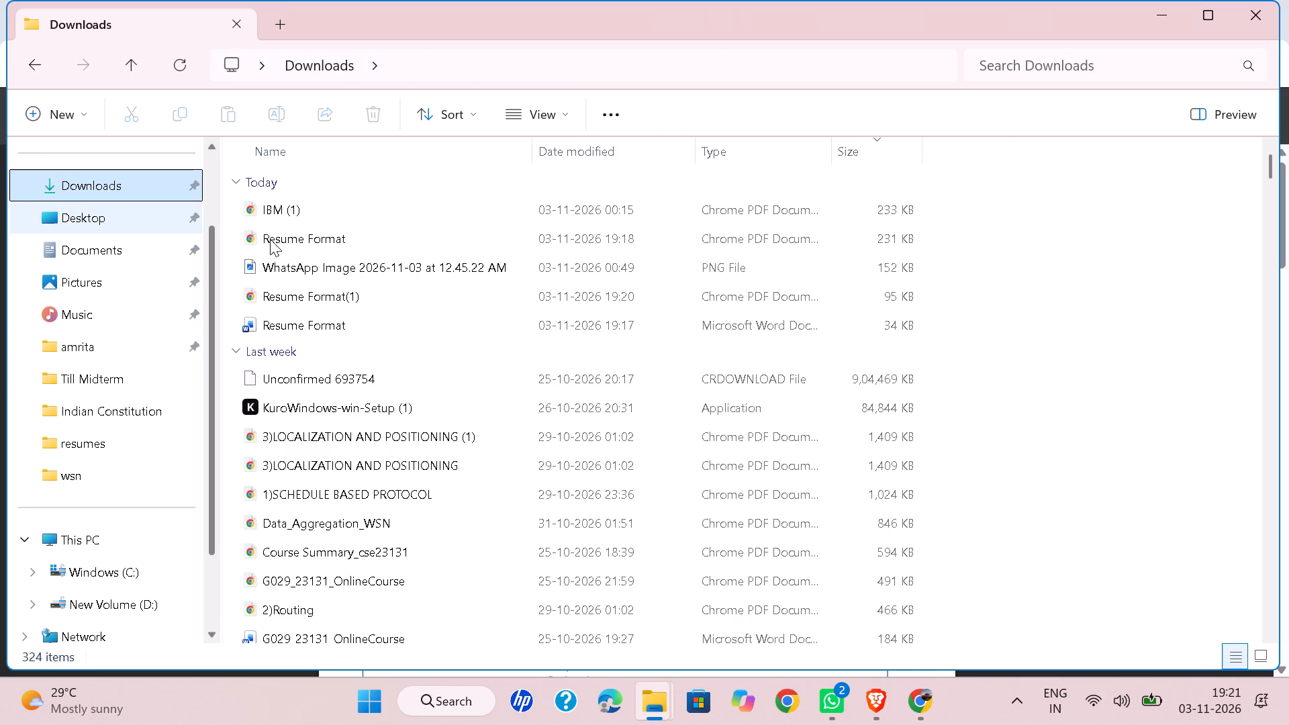
{"action": "left_click_drag", "start_coordinate": [318, 289], "coordinate": [230, 309]}
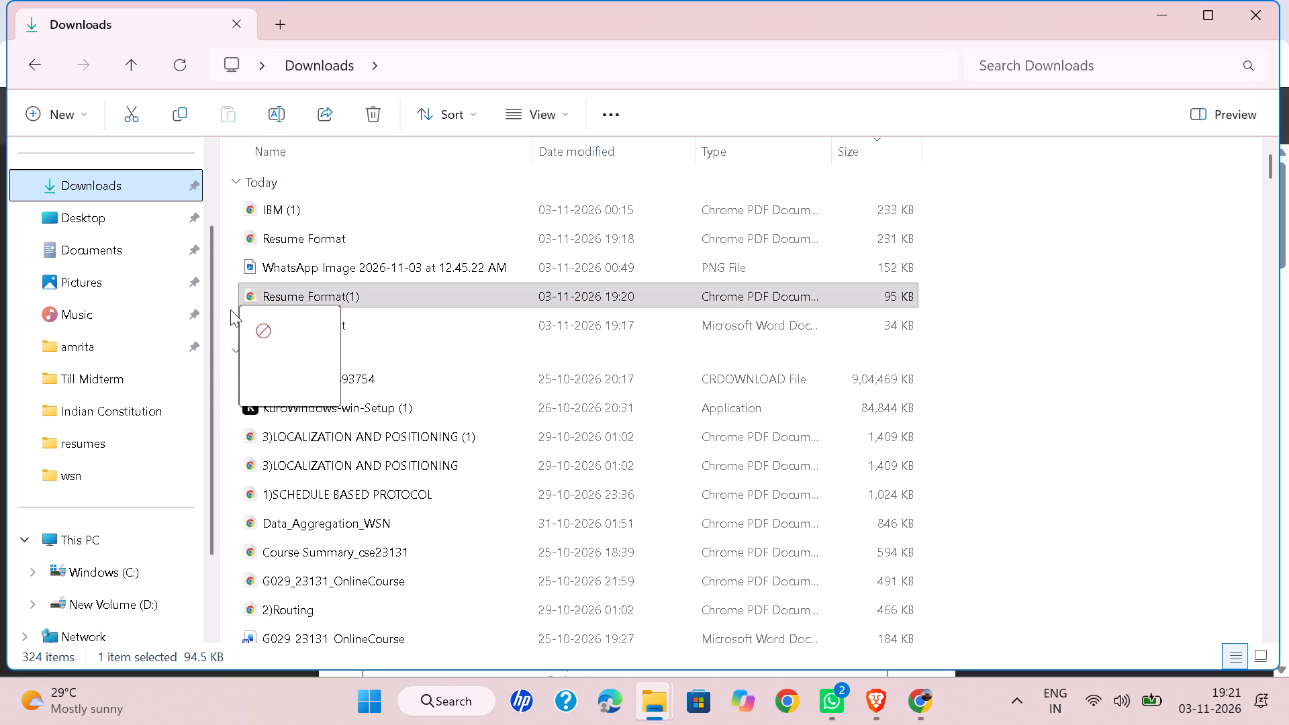
{"action": "left_click_drag", "start_coordinate": [230, 309], "coordinate": [118, 438]}
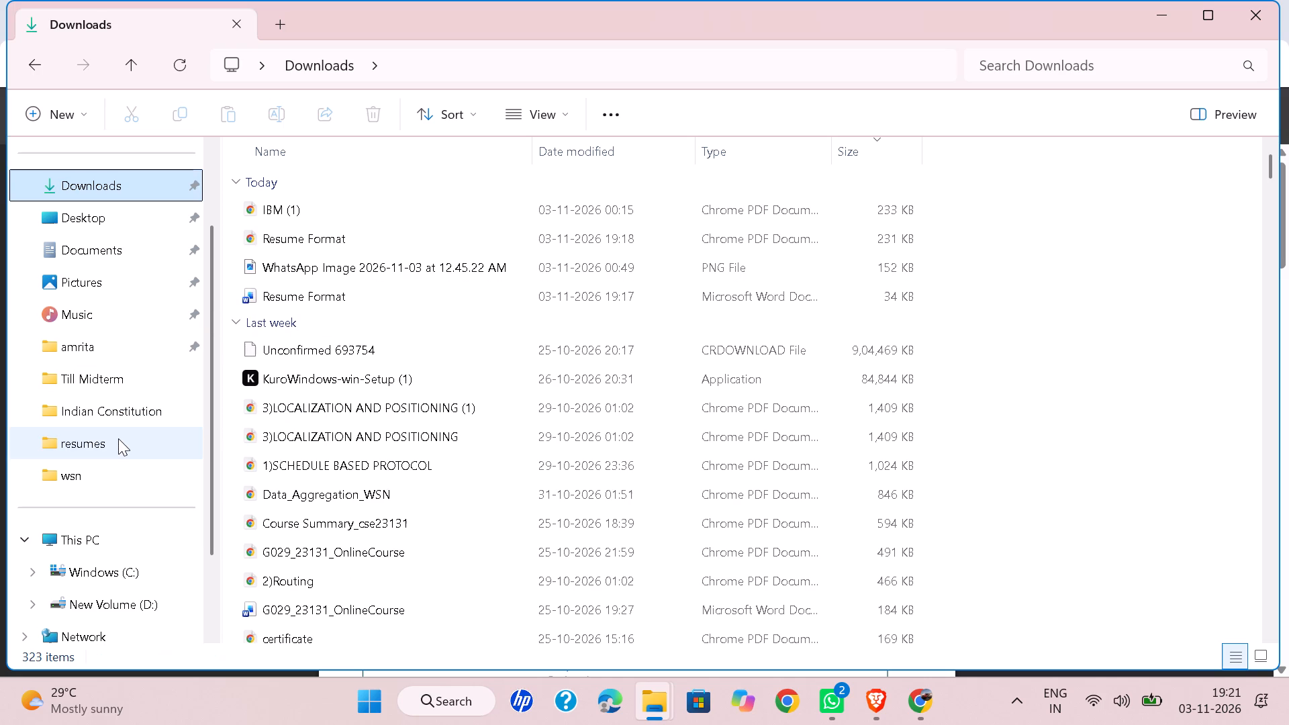
Open the name of the Resume Format(1) PDF in the resumes folder for editing.
{"action": "double_click", "coordinate": [118, 438]}
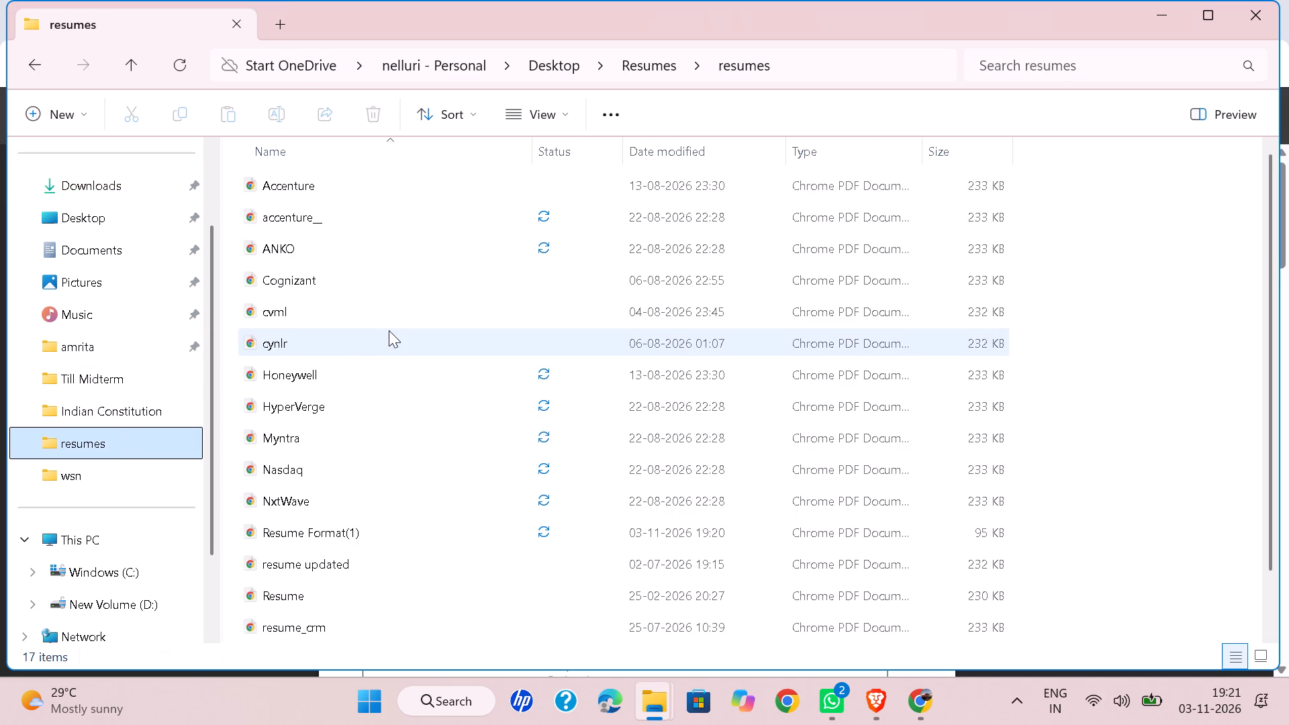
{"action": "left_click", "coordinate": [395, 531]}
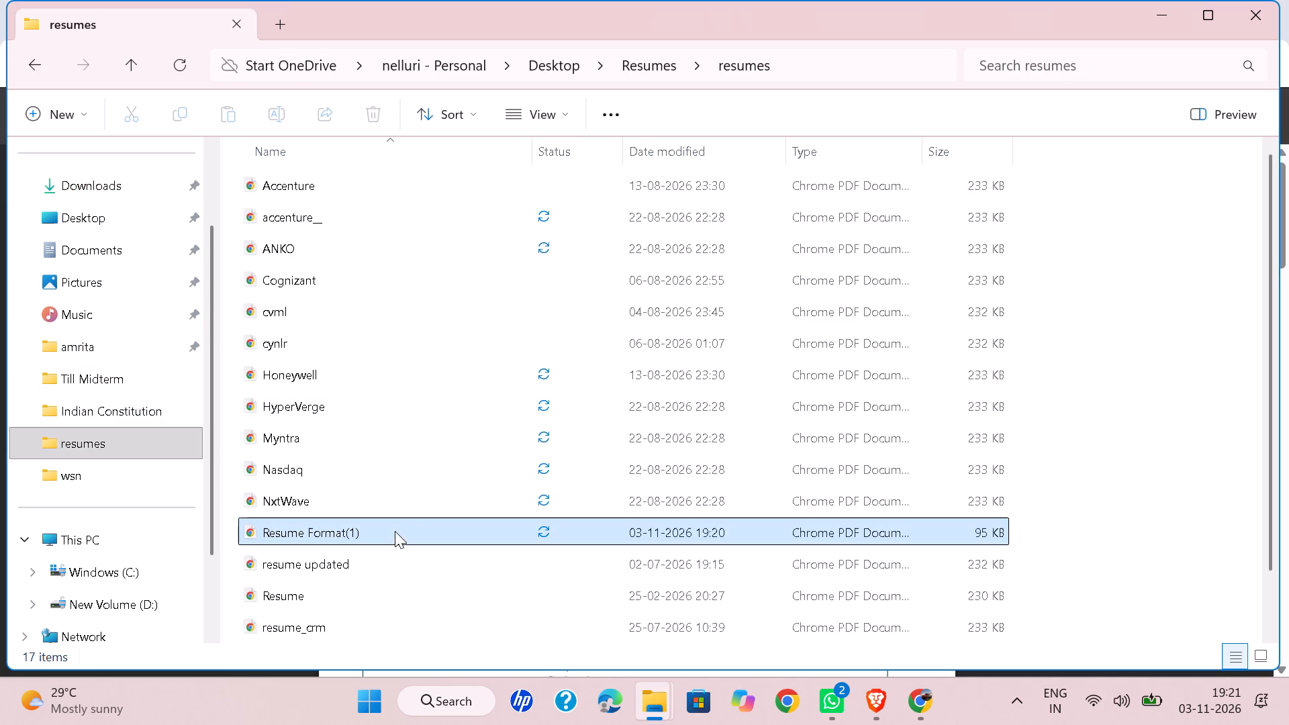
{"action": "left_click", "coordinate": [277, 122]}
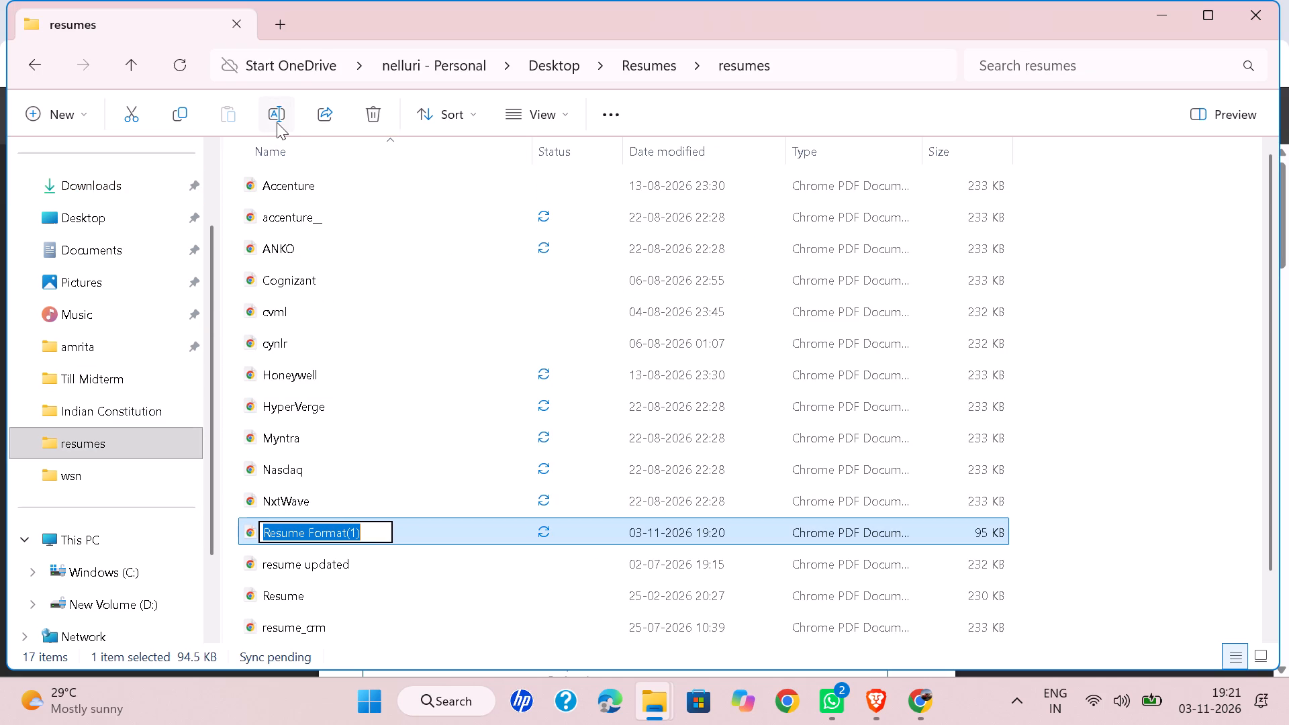
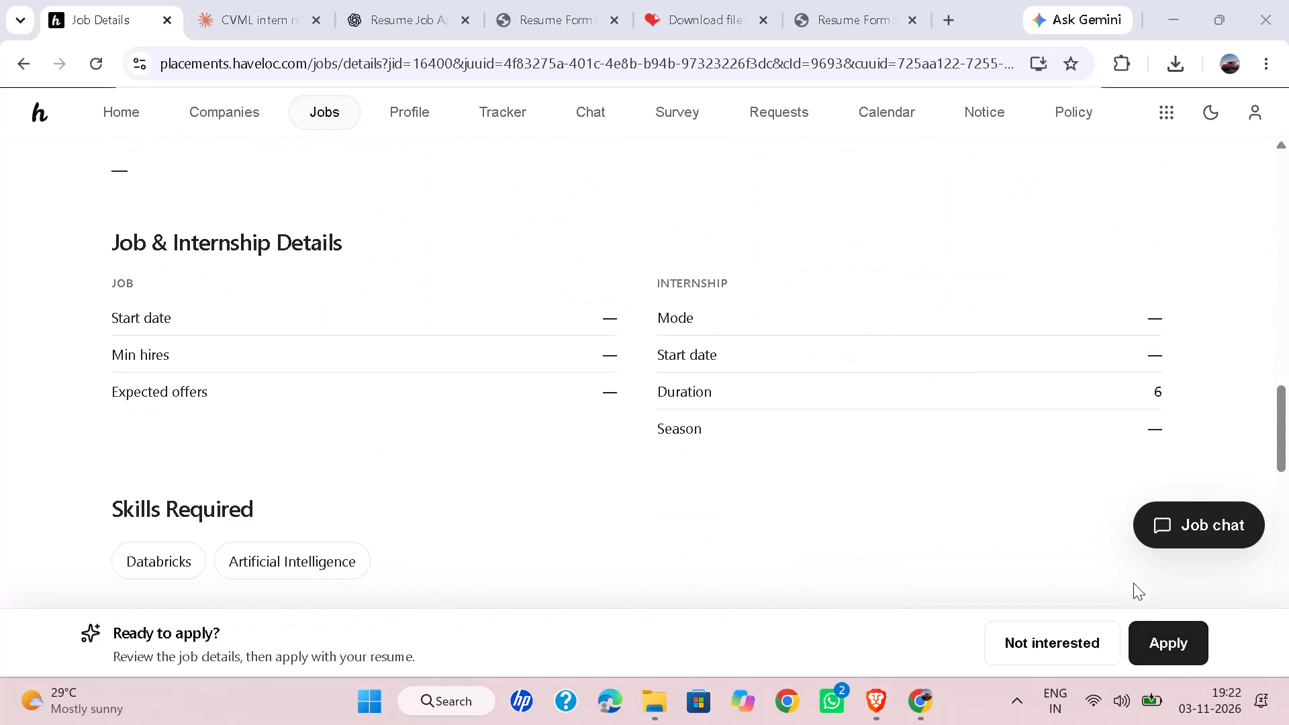
Start the Perficient job application on Haveloc and add a new resume titled Perficient.
{"action": "left_click", "coordinate": [1160, 657]}
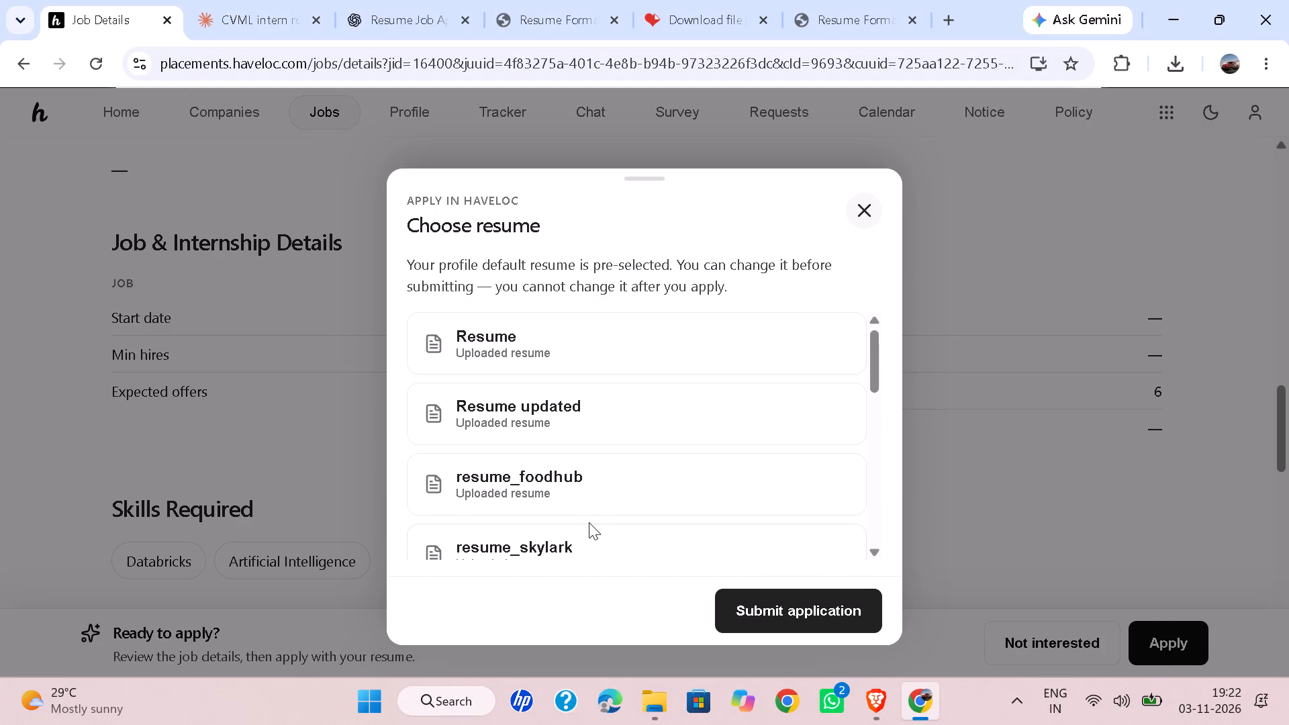
{"action": "scroll", "coordinate": [589, 522], "scroll_direction": "down", "scroll_amount": 2}
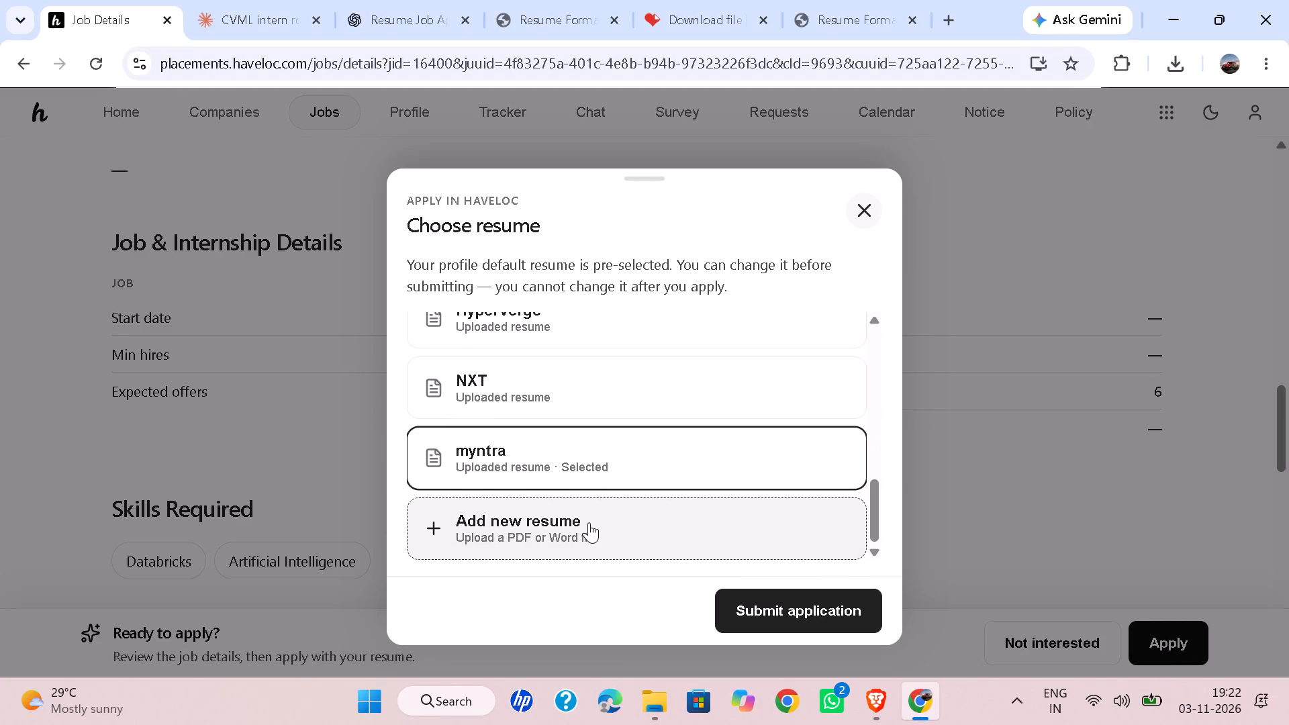
{"action": "left_click", "coordinate": [589, 522]}
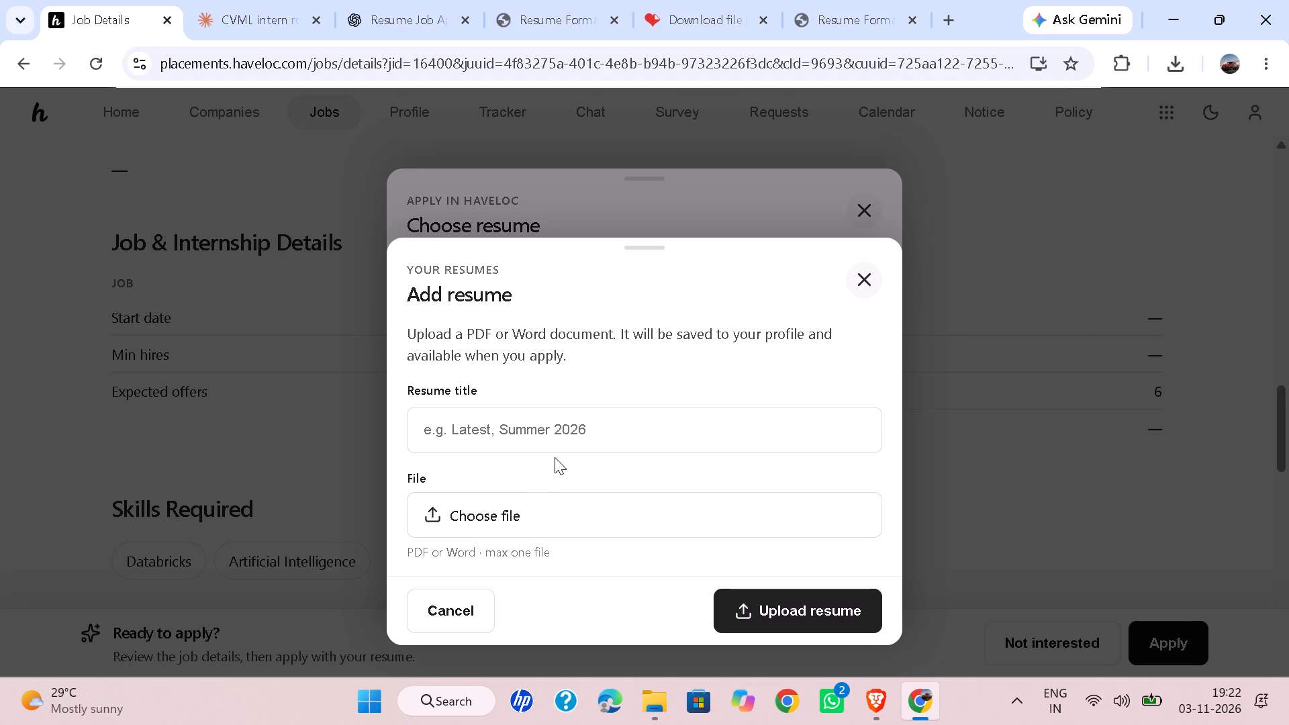
{"action": "left_click", "coordinate": [591, 434]}
{"action": "key", "text": "ctrl+v"}
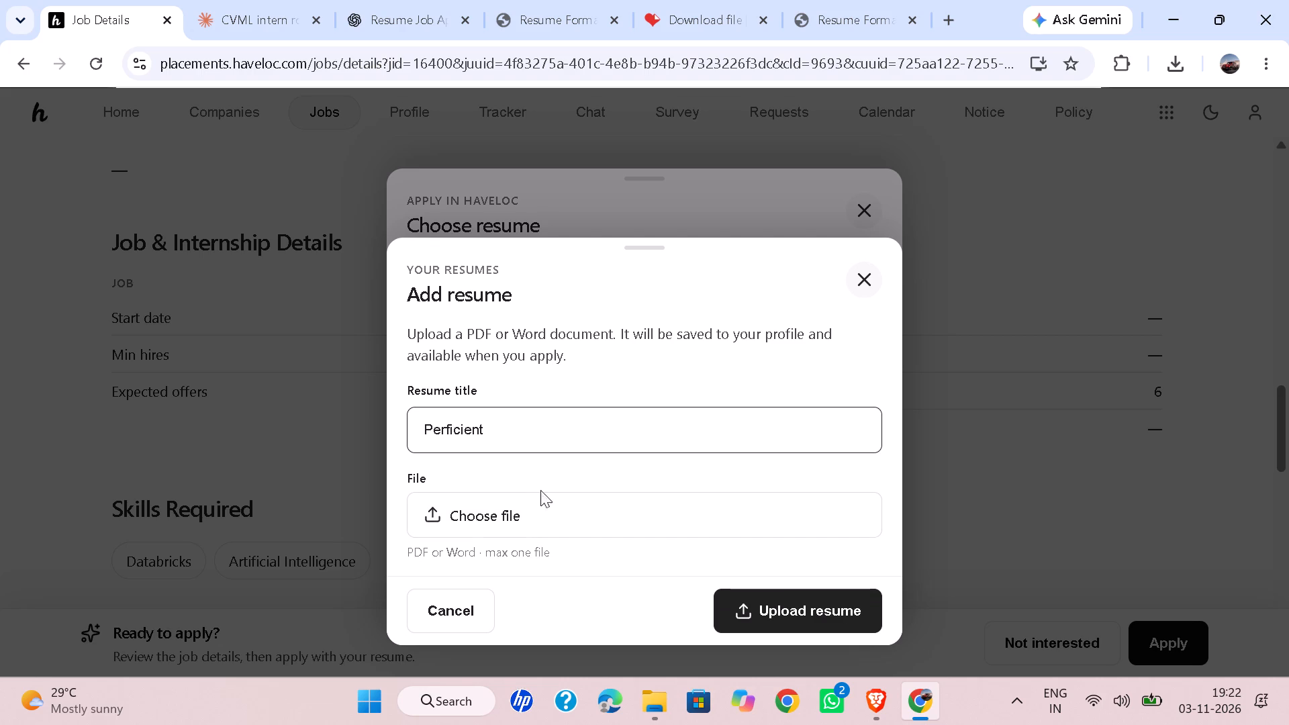
Attach the Perficient PDF from the resumes folder to the new resume entry and upload it.
{"action": "left_click", "coordinate": [537, 506]}
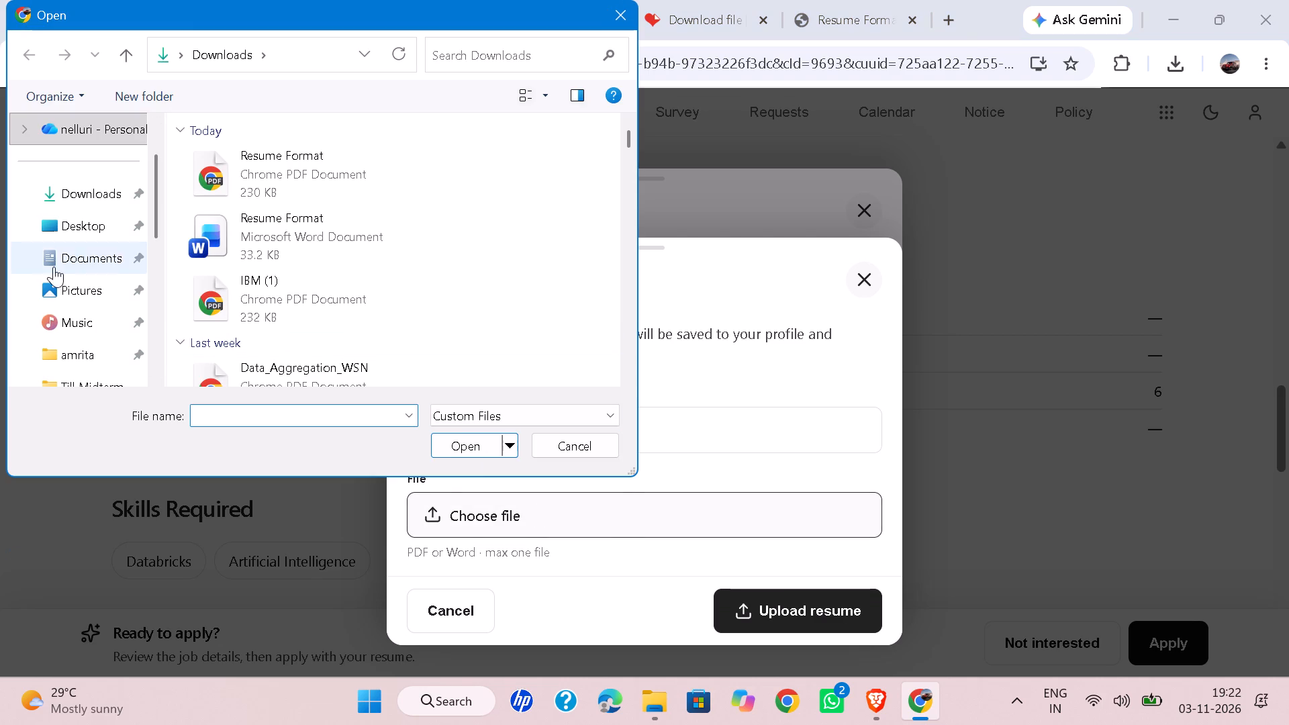
{"action": "scroll", "coordinate": [52, 296], "scroll_direction": "down", "scroll_amount": 1}
{"action": "scroll", "coordinate": [77, 259], "scroll_direction": "up", "scroll_amount": 1}
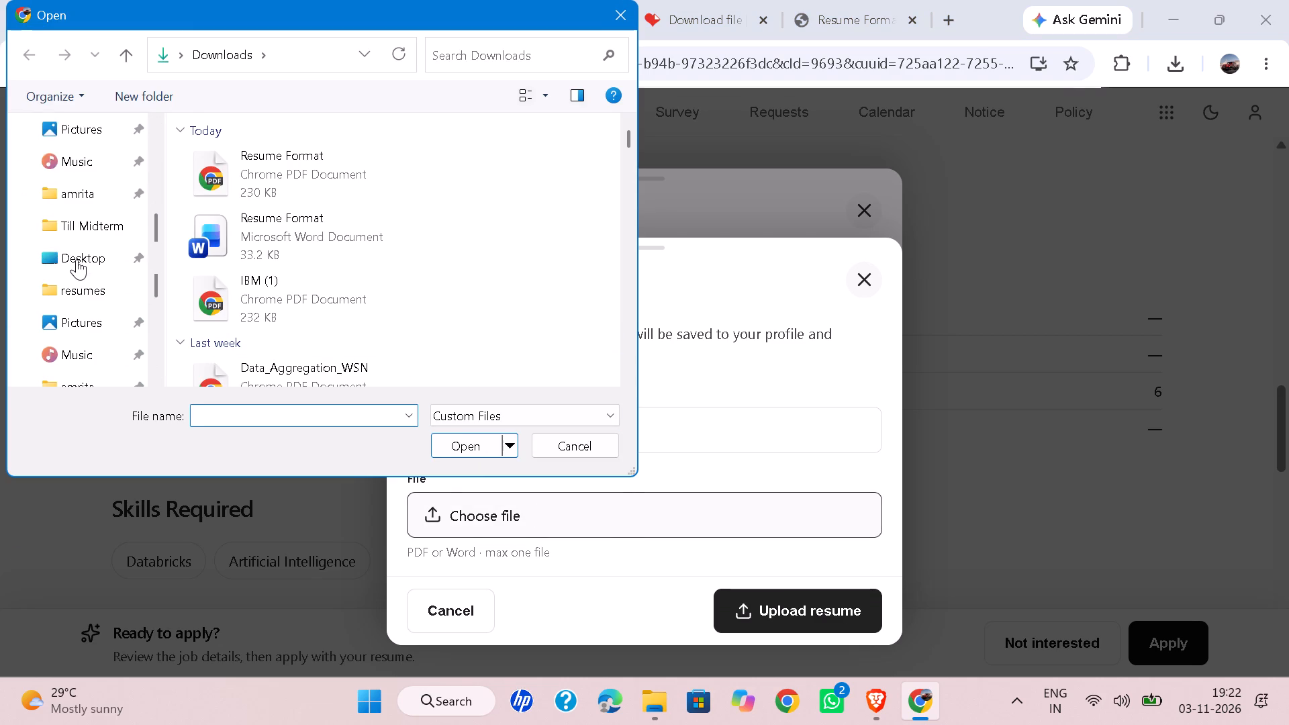
{"action": "scroll", "coordinate": [77, 259], "scroll_direction": "up", "scroll_amount": 1}
{"action": "scroll", "coordinate": [77, 259], "scroll_direction": "down", "scroll_amount": 1}
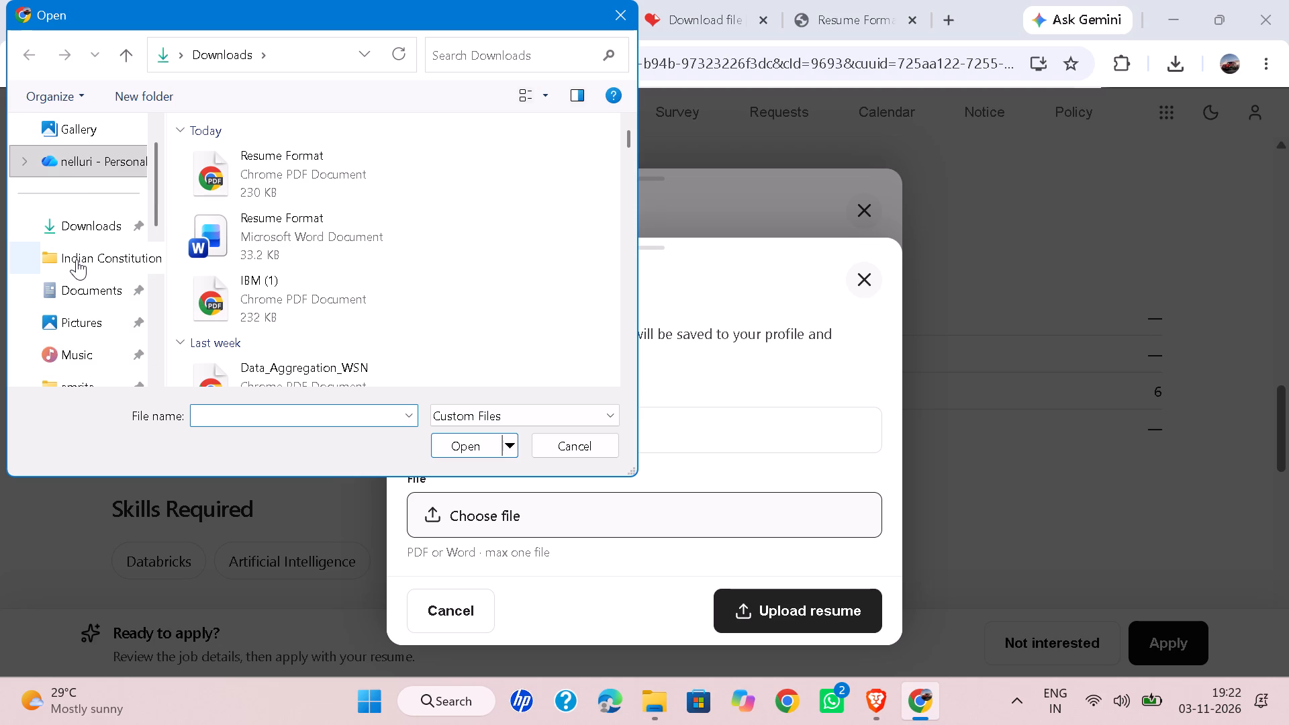
{"action": "scroll", "coordinate": [77, 259], "scroll_direction": "down", "scroll_amount": 1}
{"action": "left_click", "coordinate": [80, 285]}
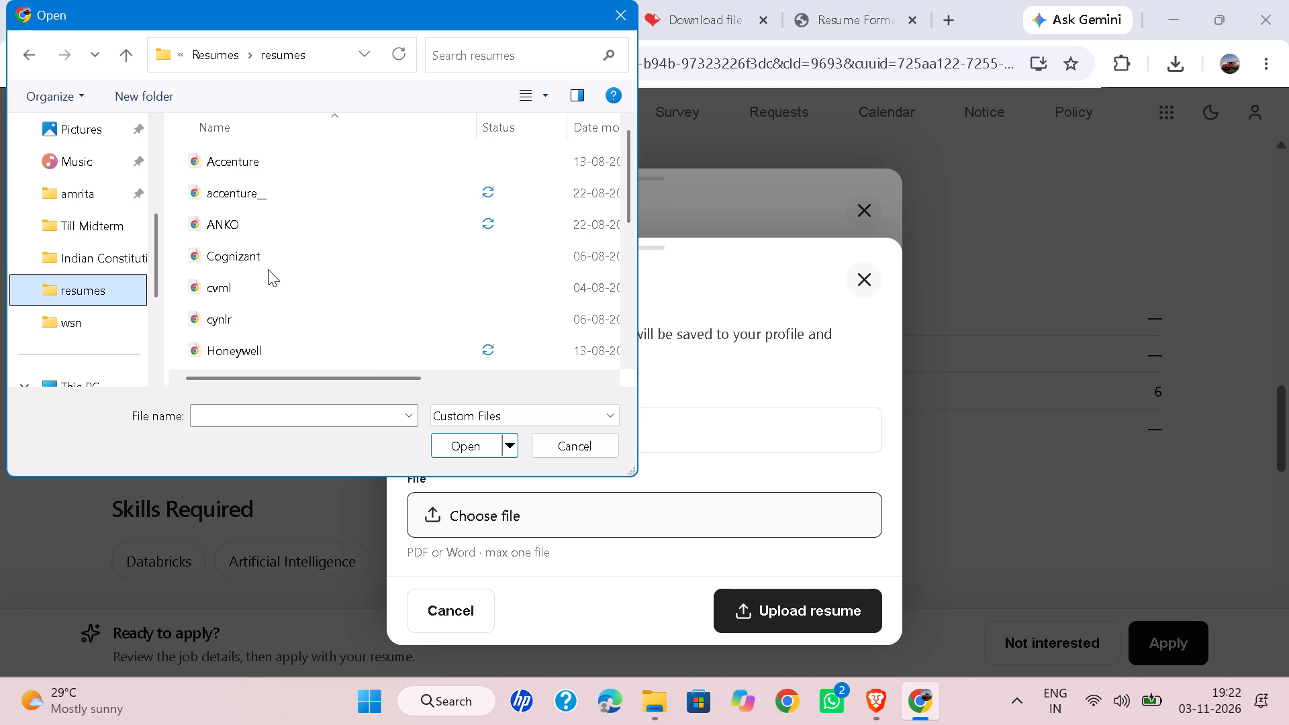
{"action": "scroll", "coordinate": [268, 269], "scroll_direction": "down", "scroll_amount": 1}
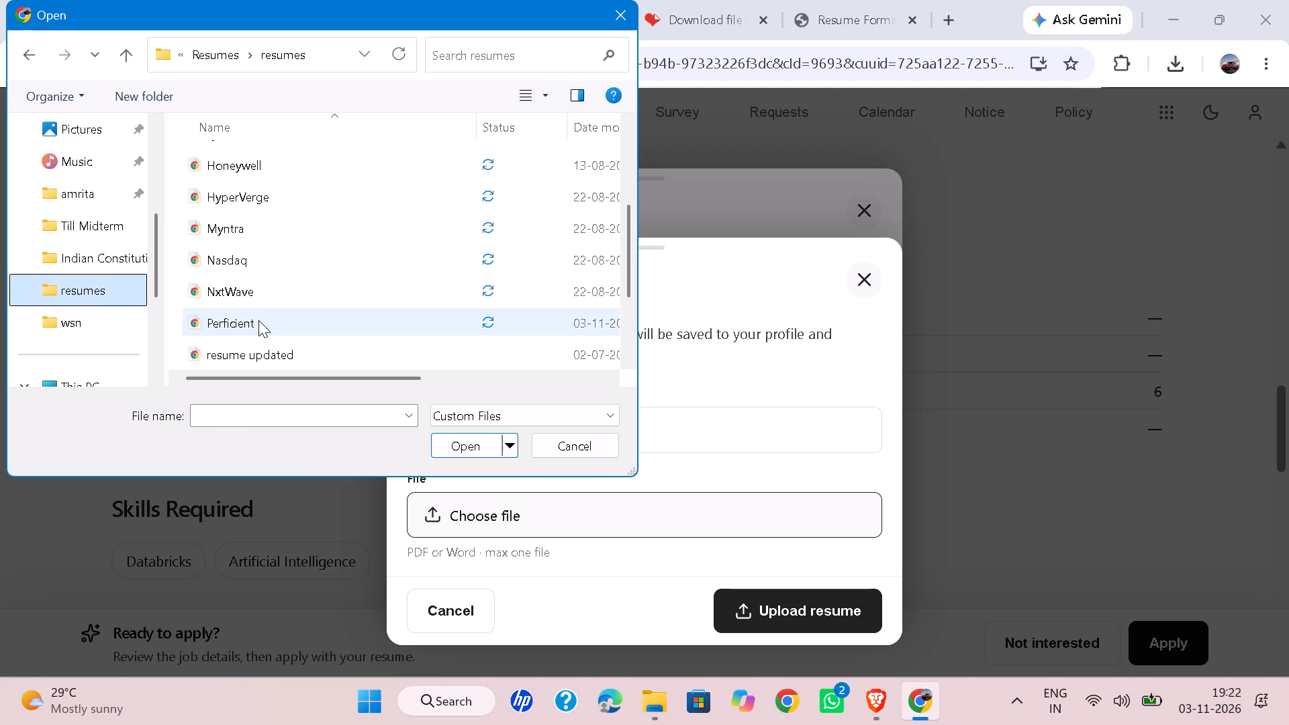
{"action": "left_click", "coordinate": [258, 320]}
{"action": "left_click", "coordinate": [457, 439]}
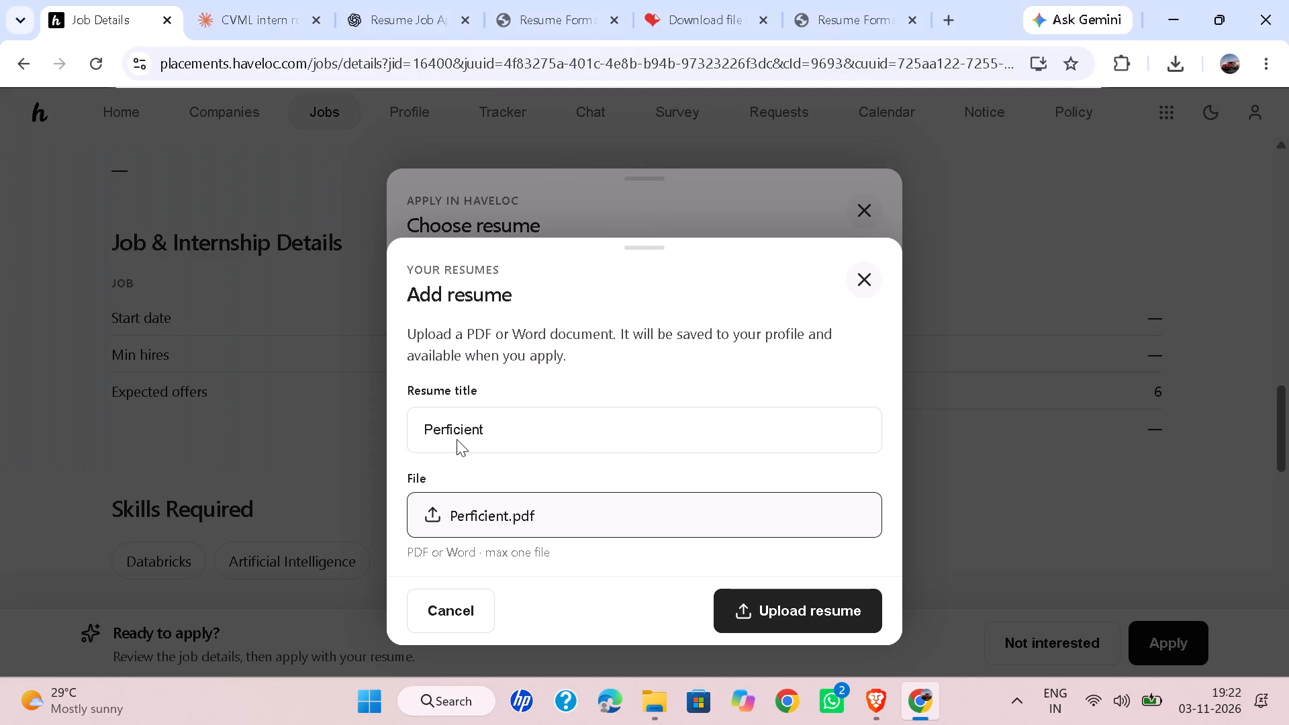
{"action": "left_click", "coordinate": [757, 594]}
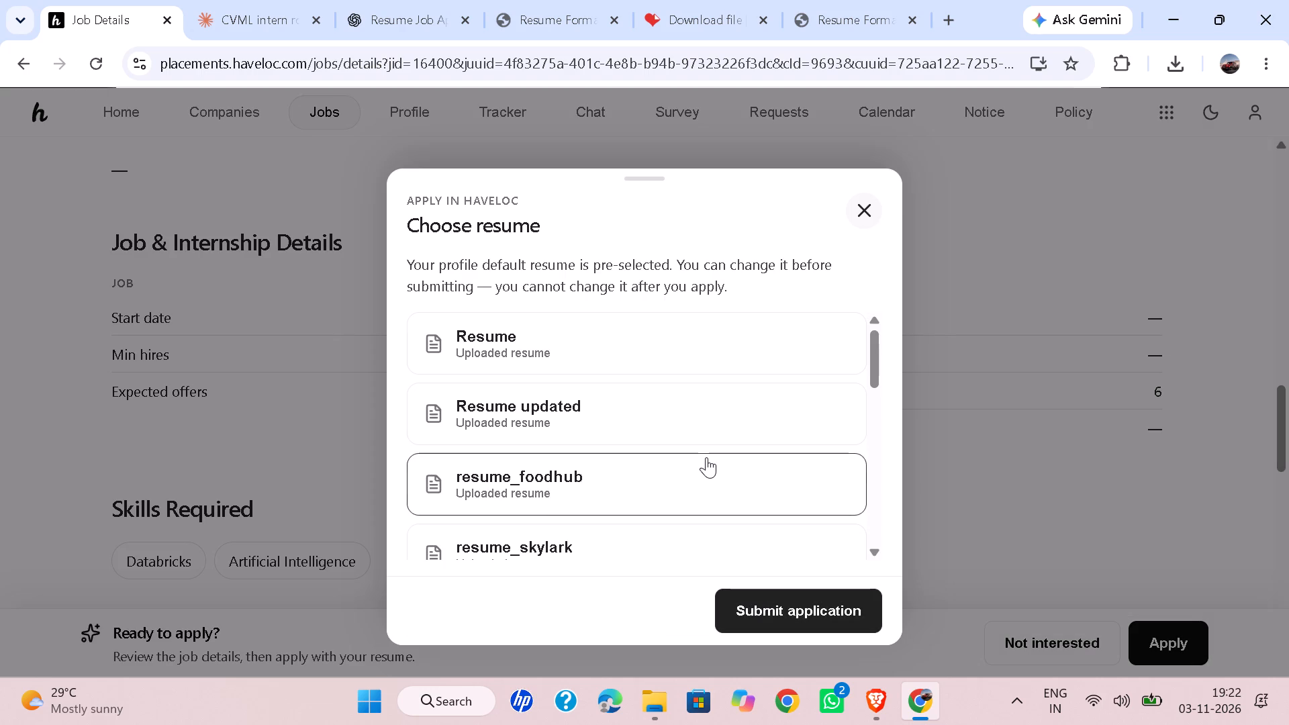
Submit the Perficient job application with the newly uploaded resume.
{"action": "scroll", "coordinate": [706, 457], "scroll_direction": "down", "scroll_amount": 2}
{"action": "left_click", "coordinate": [789, 623]}
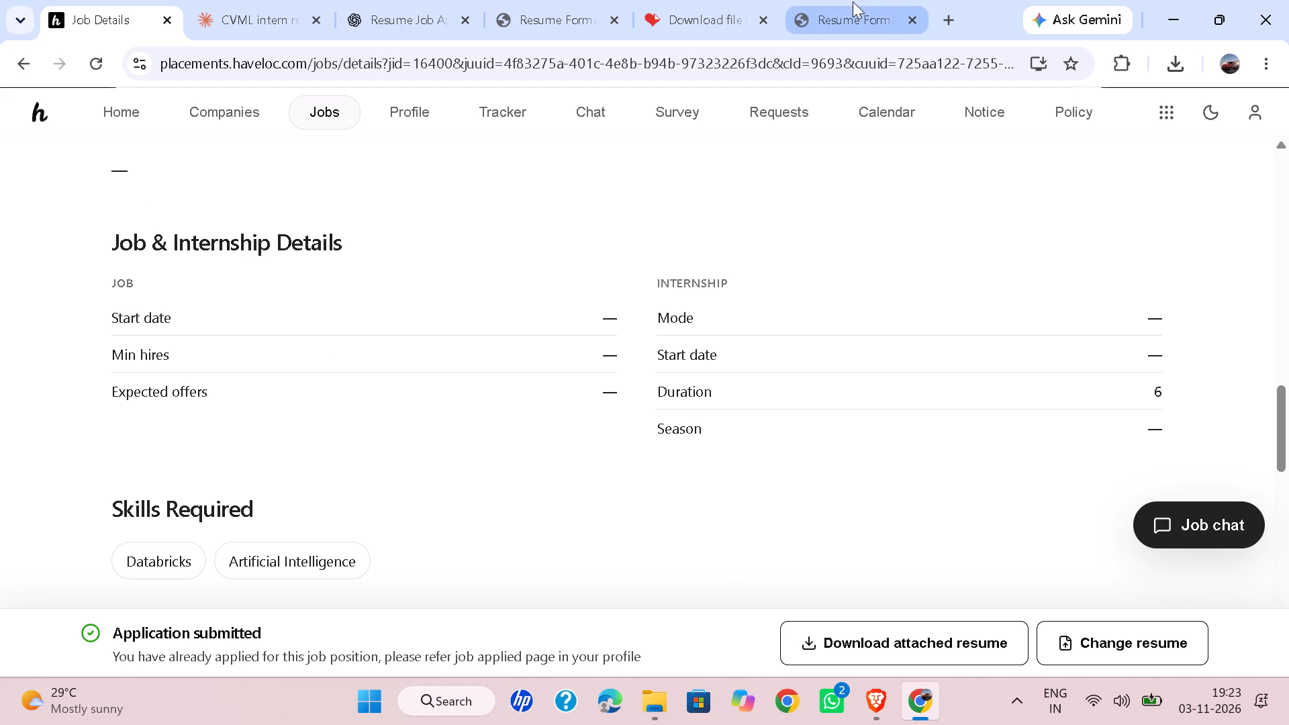
Close the Resume Format PDF, iLovePDF, ChatGPT and Claude tabs, keeping only the Haveloc job page open.
{"action": "left_click", "coordinate": [879, 11]}
{"action": "left_click", "coordinate": [911, 22]}
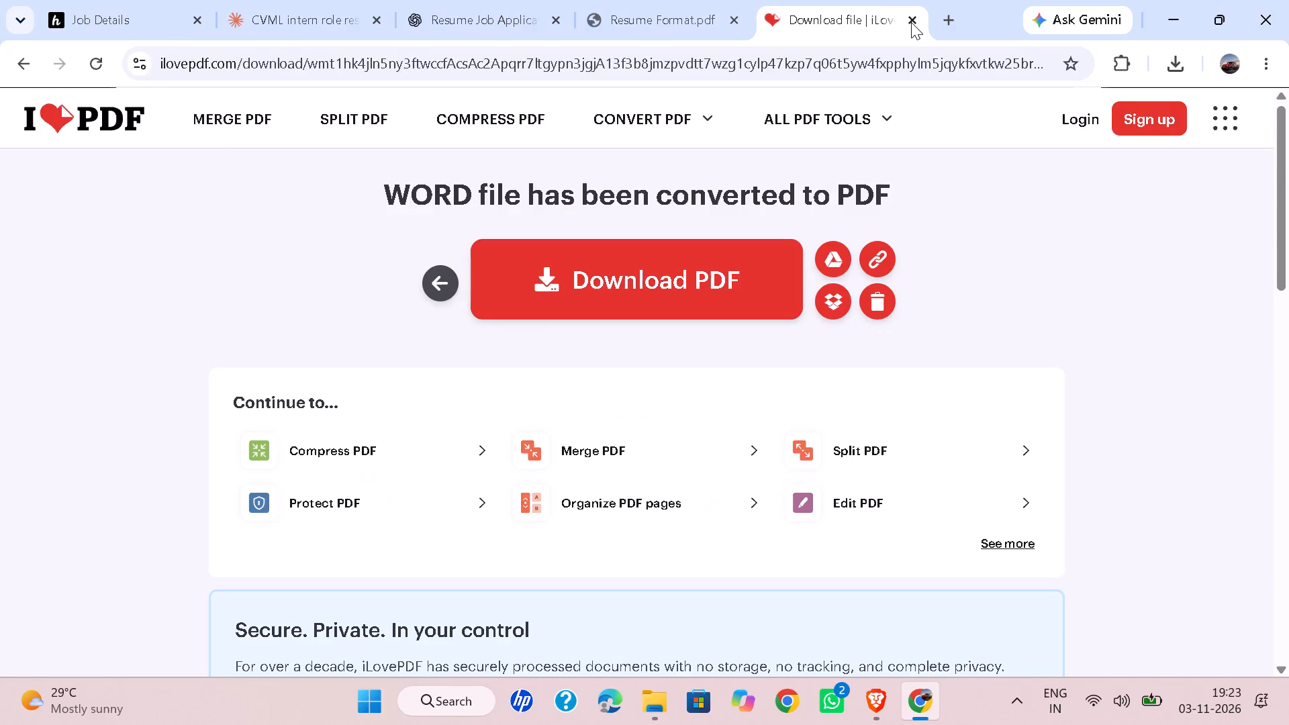
{"action": "left_click", "coordinate": [911, 22]}
{"action": "left_click", "coordinate": [911, 22]}
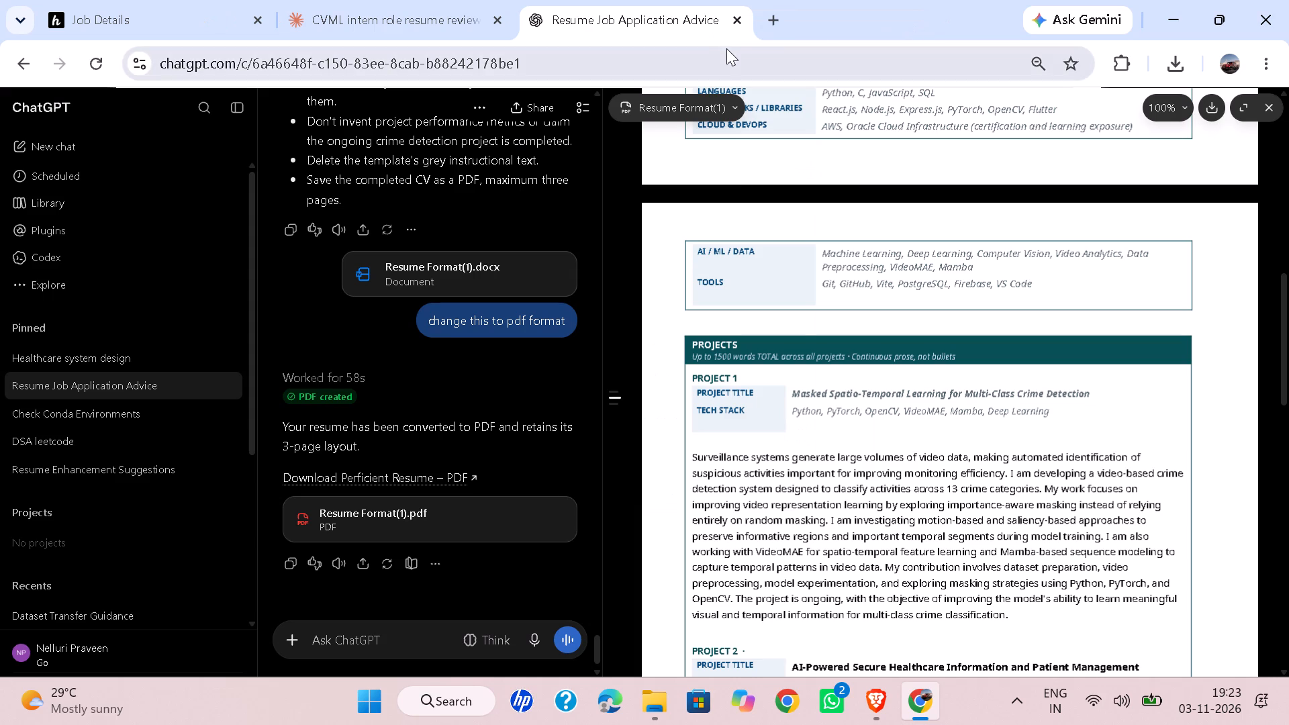
{"action": "left_click", "coordinate": [733, 26]}
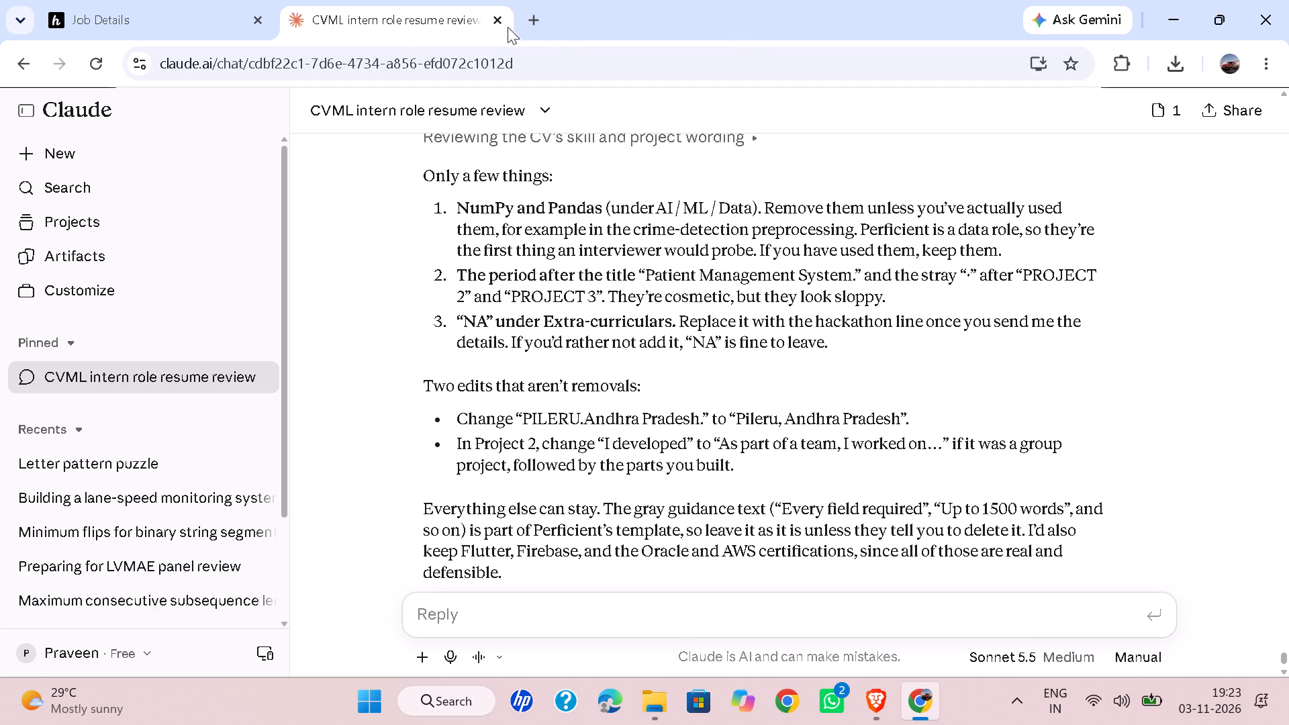
{"action": "left_click", "coordinate": [492, 21]}
Return to the Haveloc jobs list and sort it by Posted Date in descending order.
{"action": "scroll", "coordinate": [242, 225], "scroll_direction": "up", "scroll_amount": 5}
{"action": "left_click", "coordinate": [121, 220]}
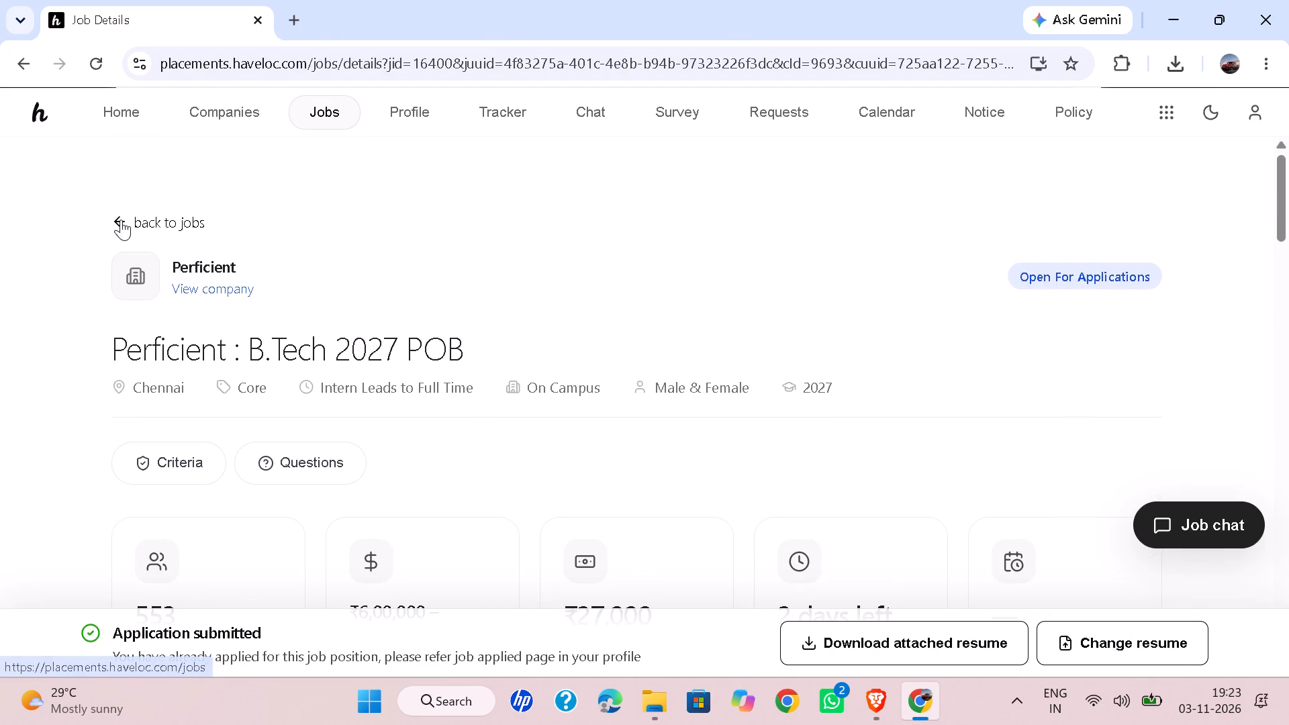
{"action": "left_click", "coordinate": [184, 288]}
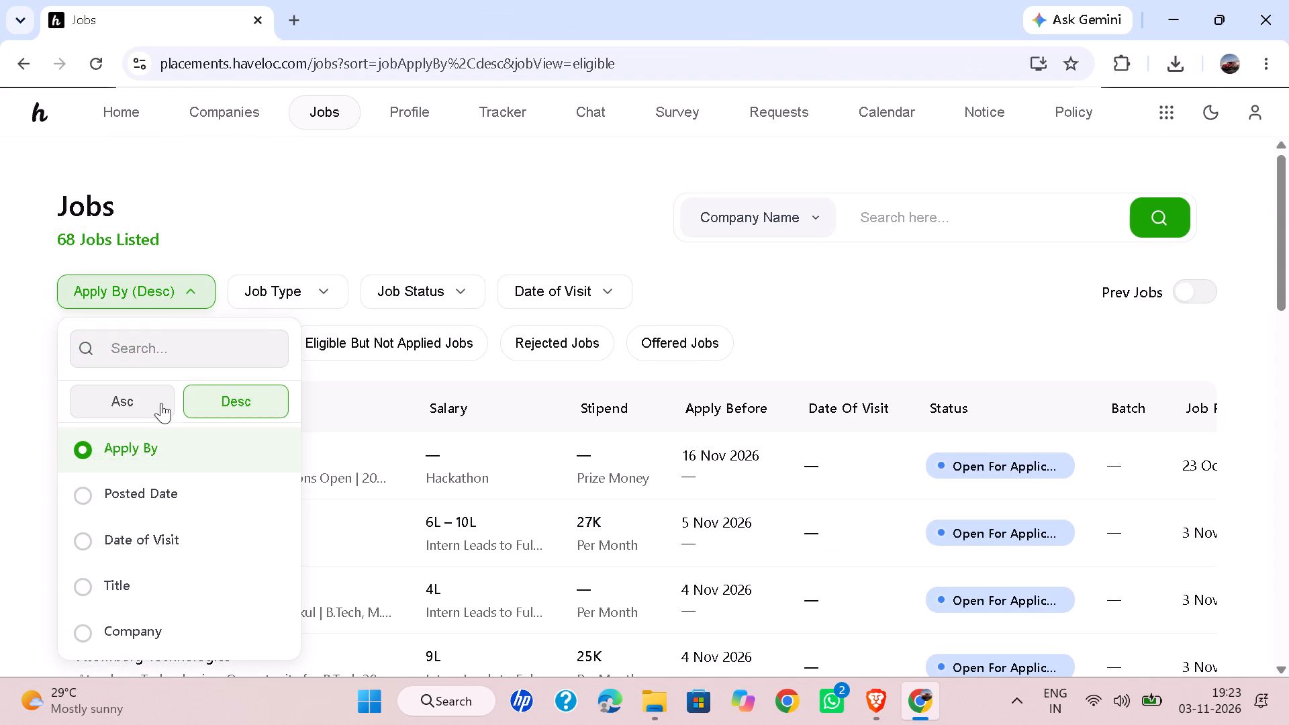
{"action": "left_click", "coordinate": [169, 493]}
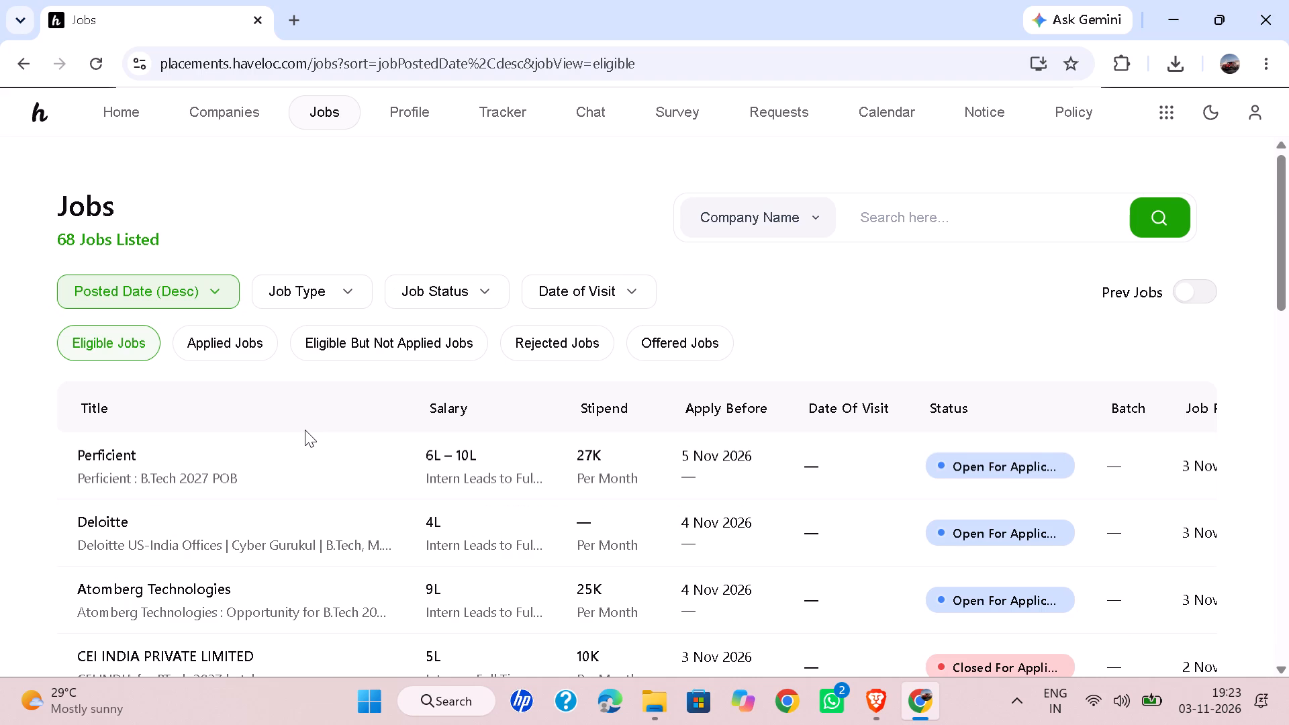
Check the Applied Jobs view and return to the Eligible Jobs view.
{"action": "left_click", "coordinate": [225, 337]}
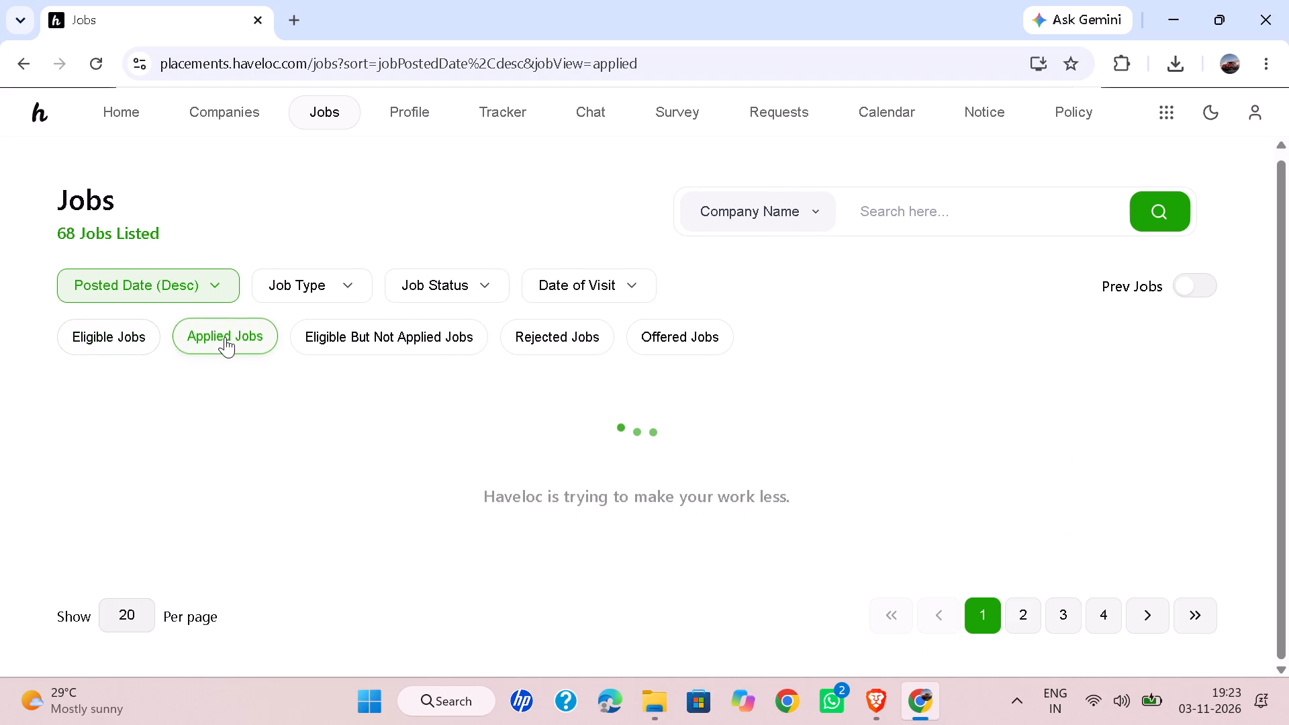
{"action": "left_click", "coordinate": [94, 349]}
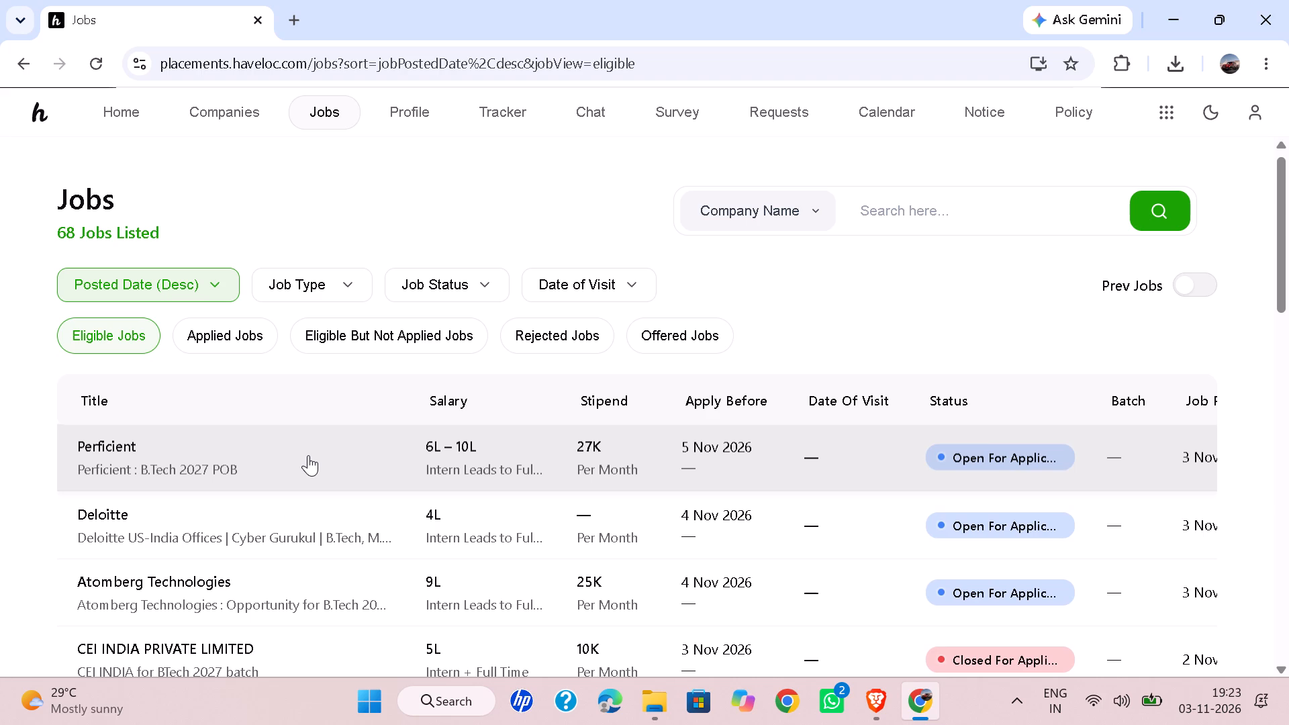
Close the browser and the File Explorer window of the resumes folder.
{"action": "left_click", "coordinate": [1272, 0]}
{"action": "left_click", "coordinate": [1229, 15]}
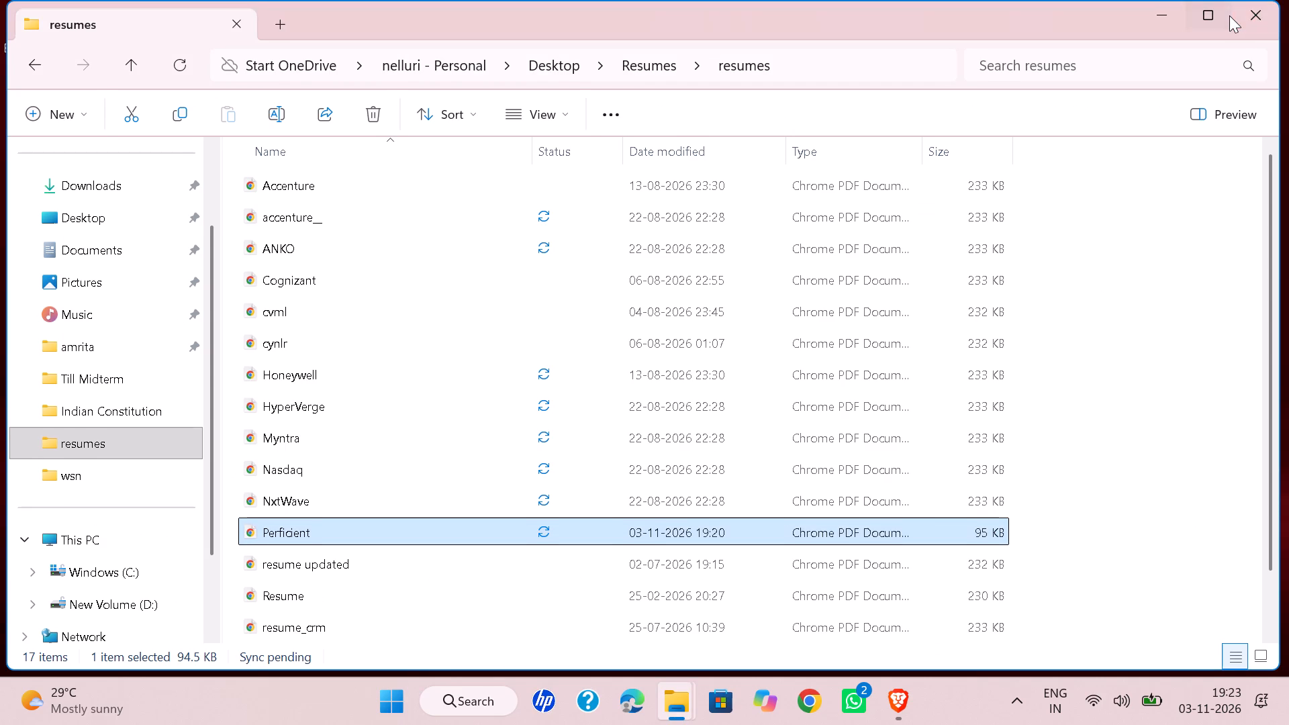
{"action": "left_click", "coordinate": [1247, 21]}
{"action": "left_click", "coordinate": [1247, 21]}
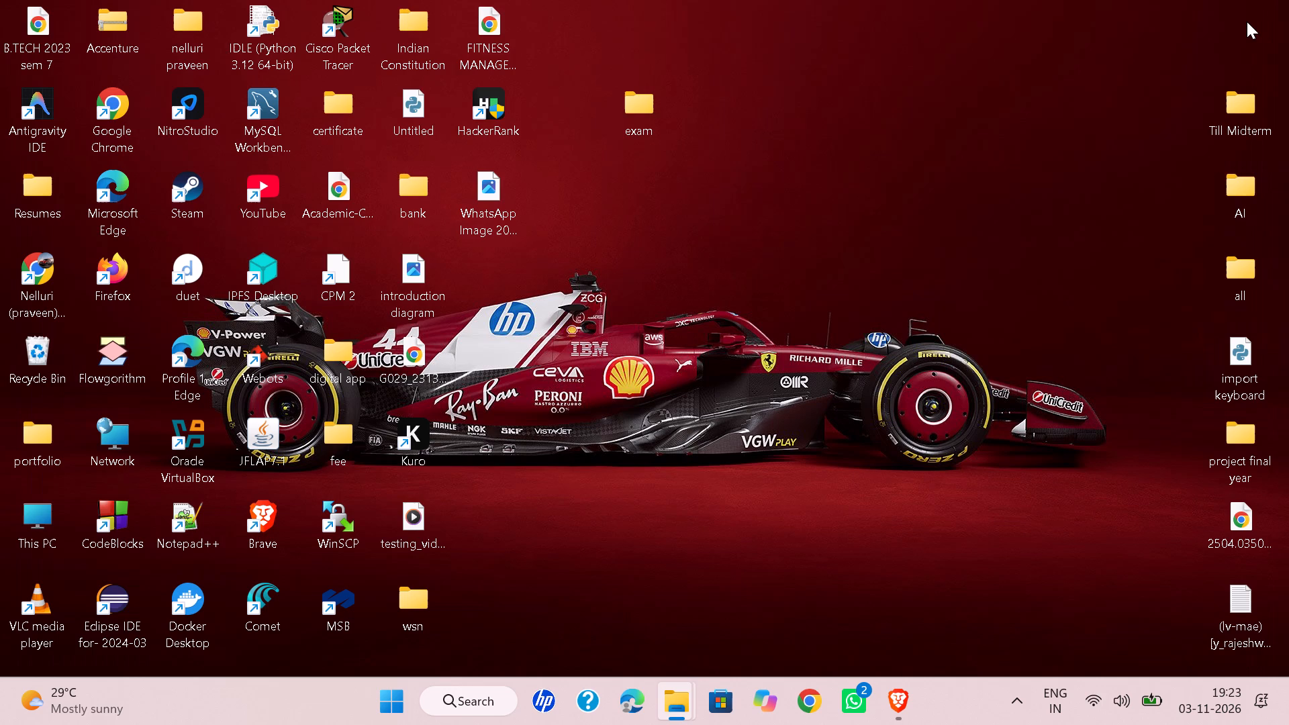
Launch Kuro from the desktop.
{"action": "left_click", "coordinate": [406, 438]}
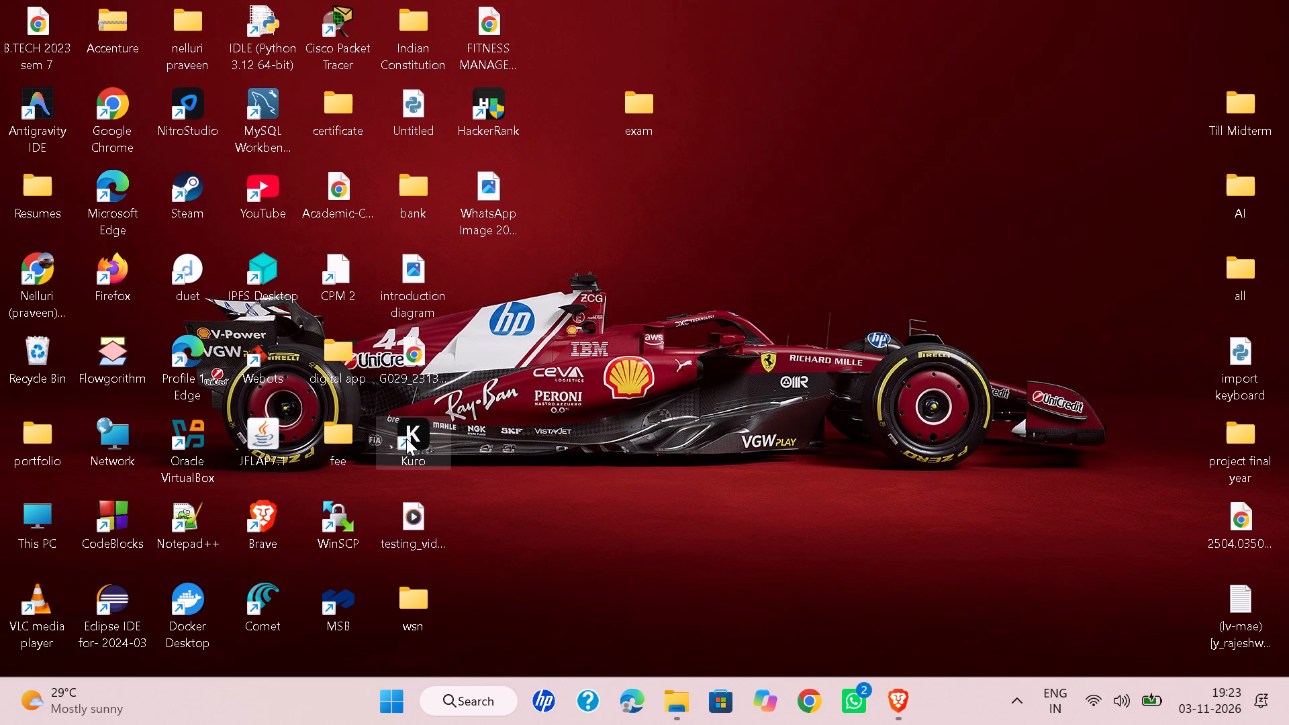
{"action": "double_click", "coordinate": [406, 438]}
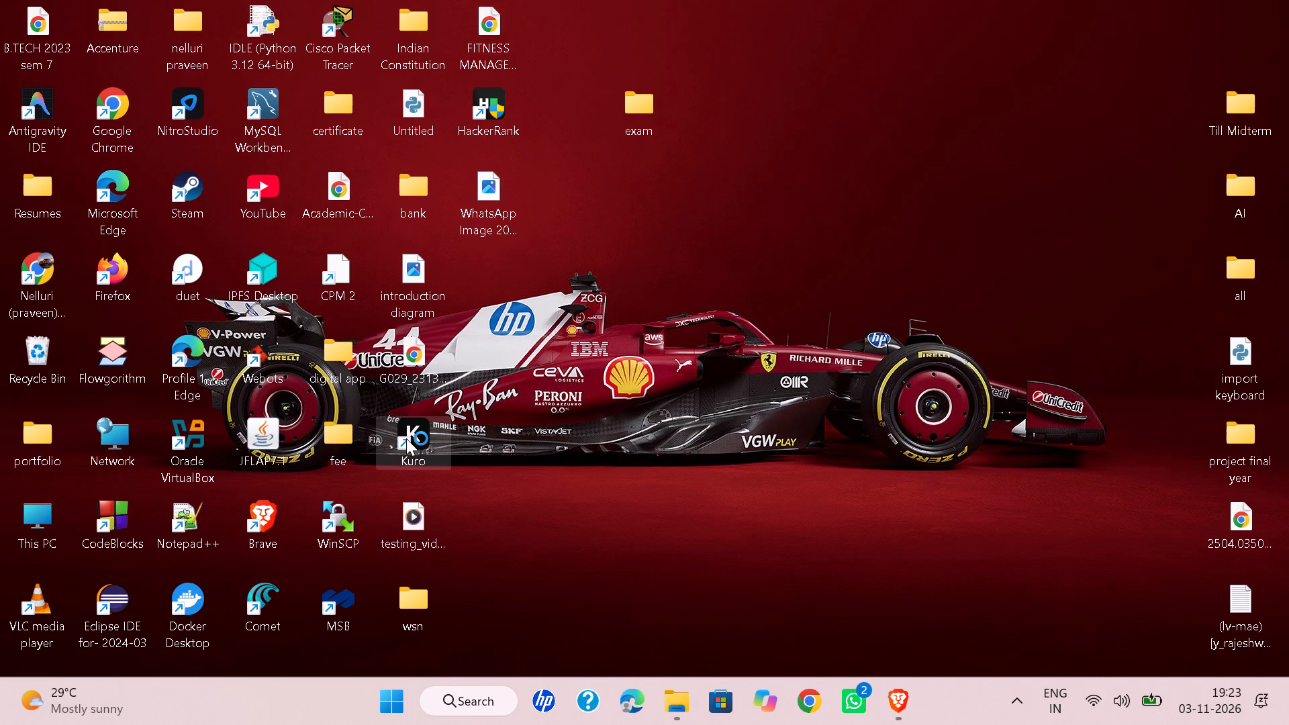